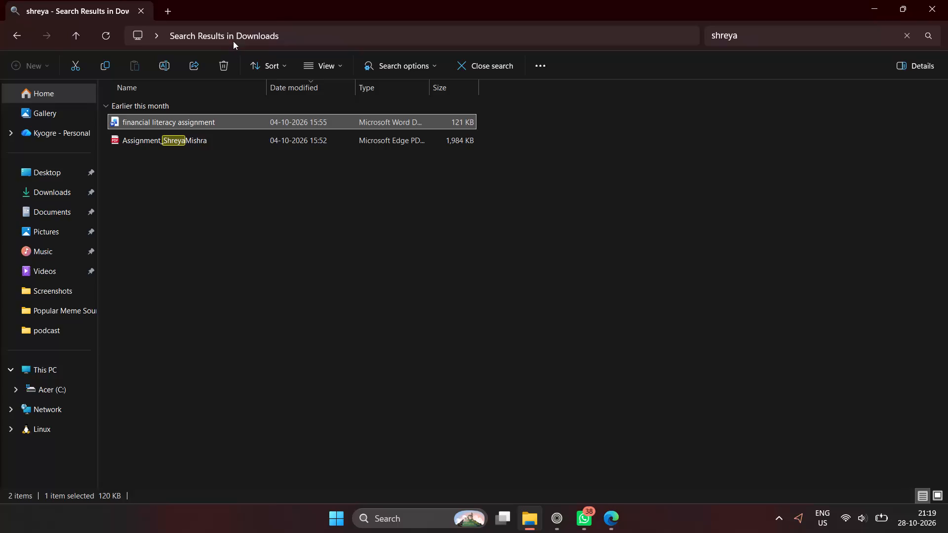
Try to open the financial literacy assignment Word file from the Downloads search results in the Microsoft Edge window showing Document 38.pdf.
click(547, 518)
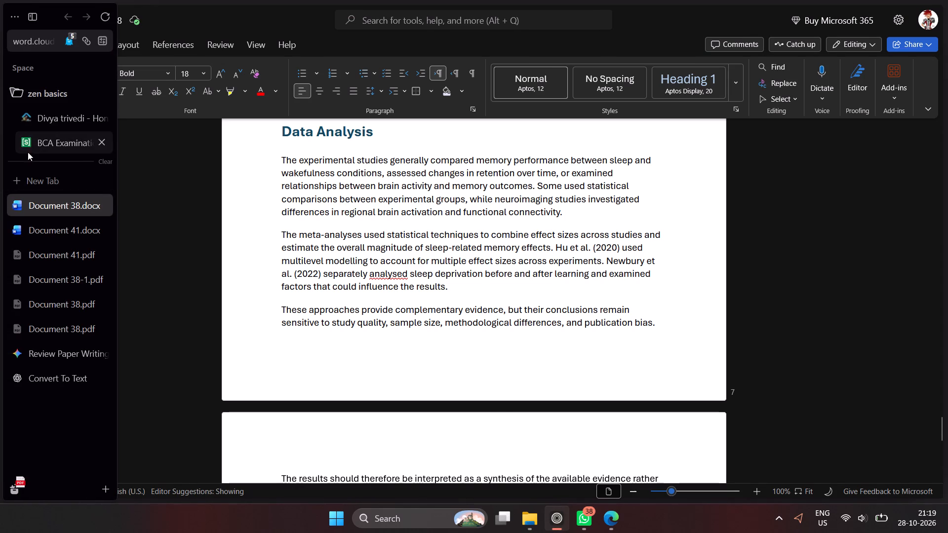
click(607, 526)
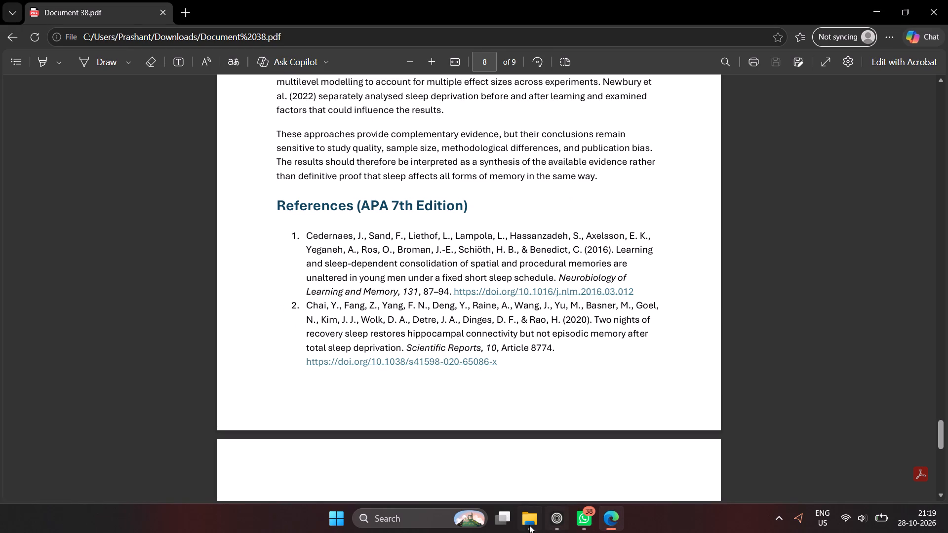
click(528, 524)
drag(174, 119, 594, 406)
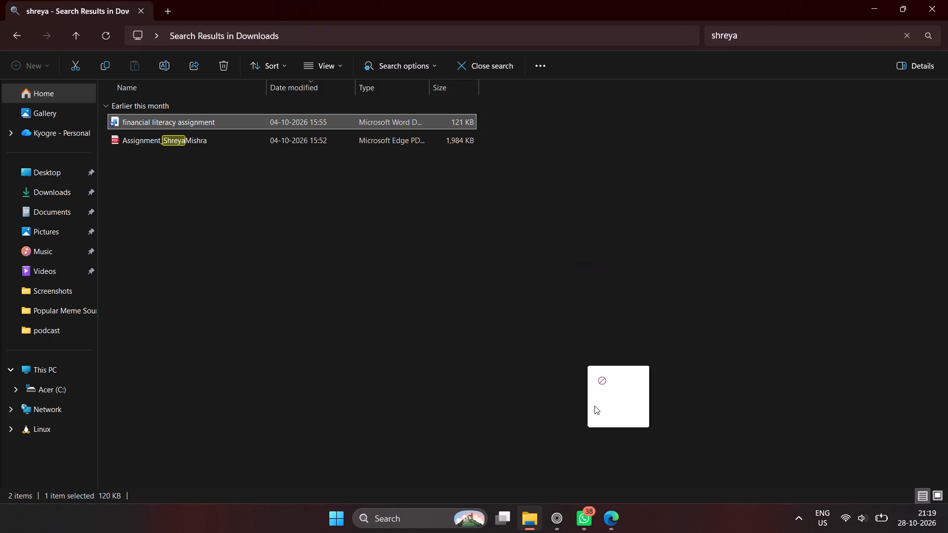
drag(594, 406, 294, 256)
Close the Edge window showing Document 38.pdf and switch to Document 38 in Word in the Zen browser.
click(947, 2)
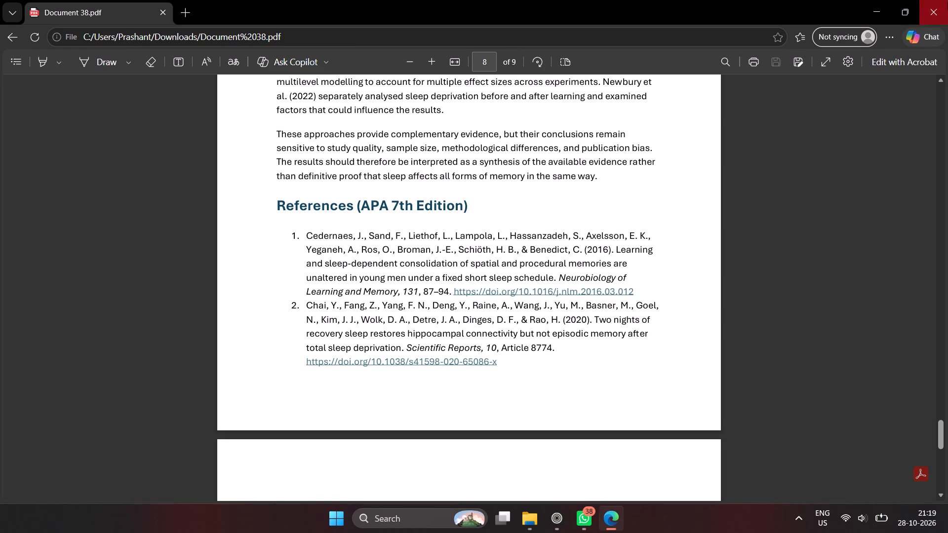
click(581, 517)
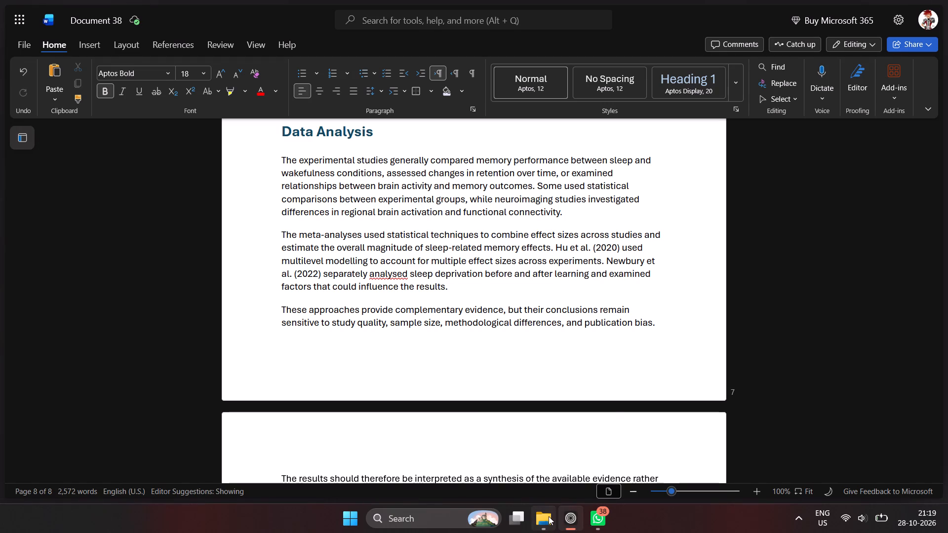
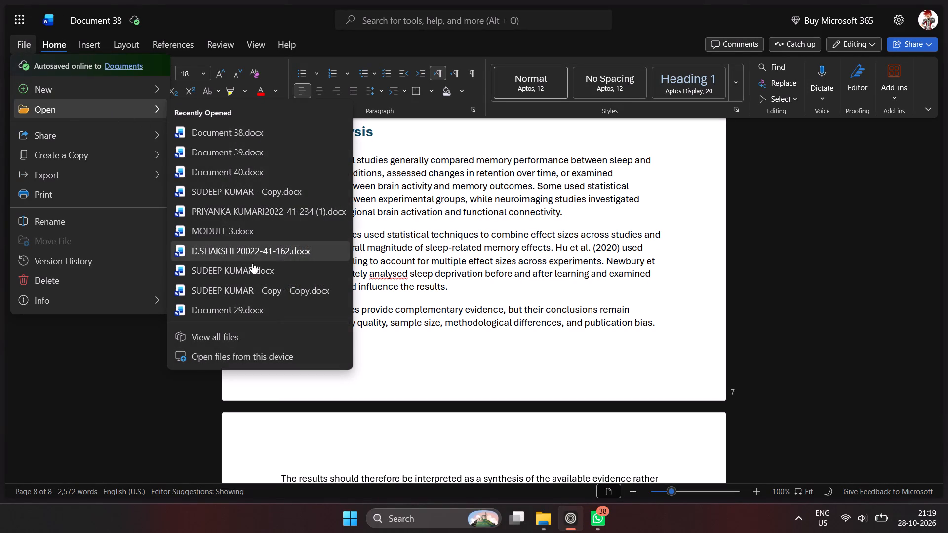
Open the financial literacy assignment Word file from this device by searching the Downloads folder for the student's first name.
click(259, 352)
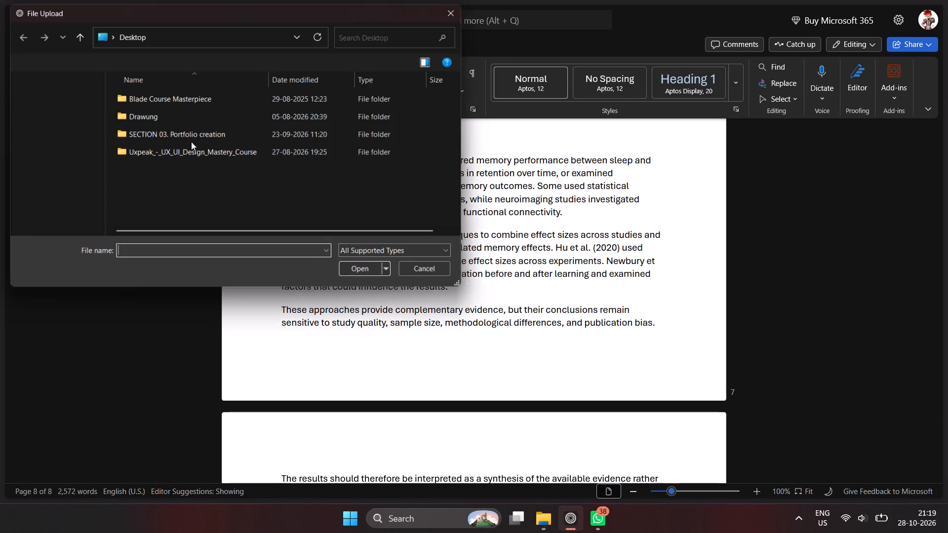
click(47, 142)
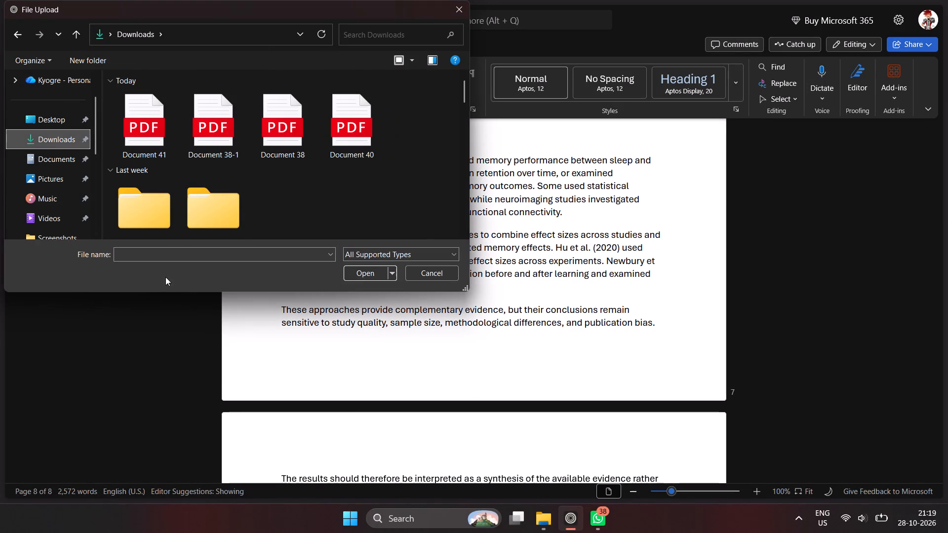
click(168, 253)
text(shreya)
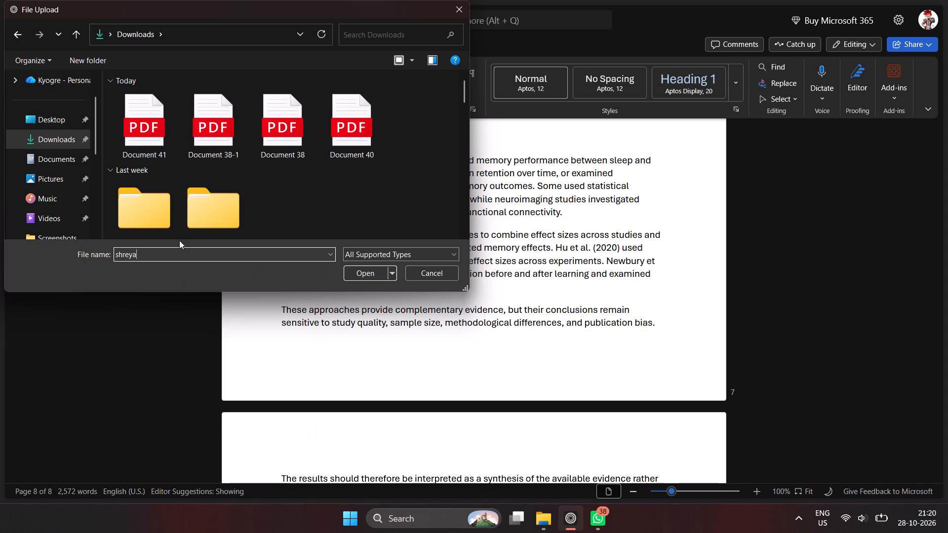
click(399, 33)
text(sh)
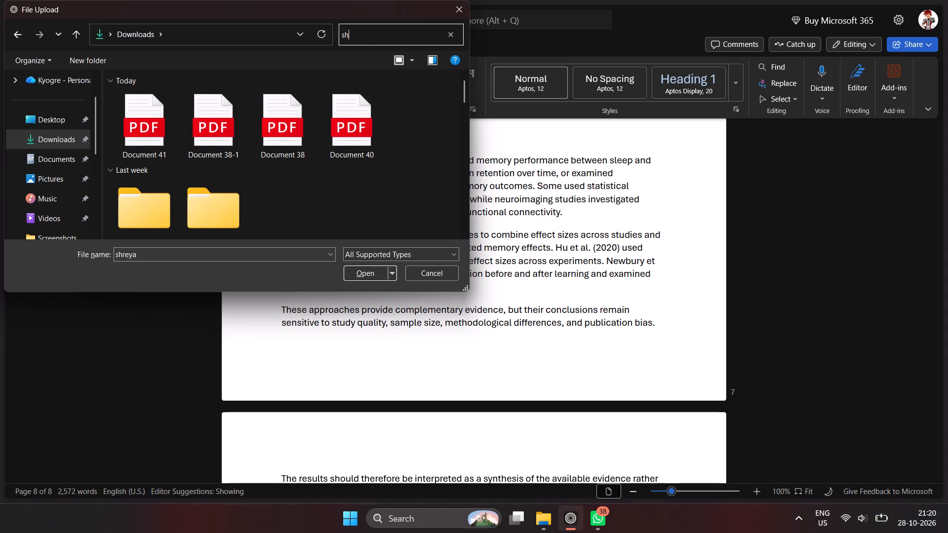
text(reya)
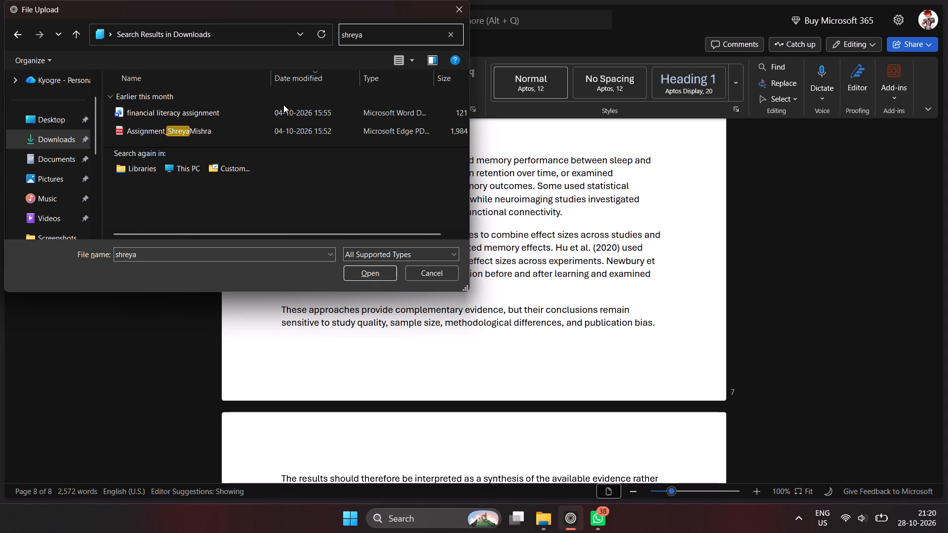
double_click(283, 105)
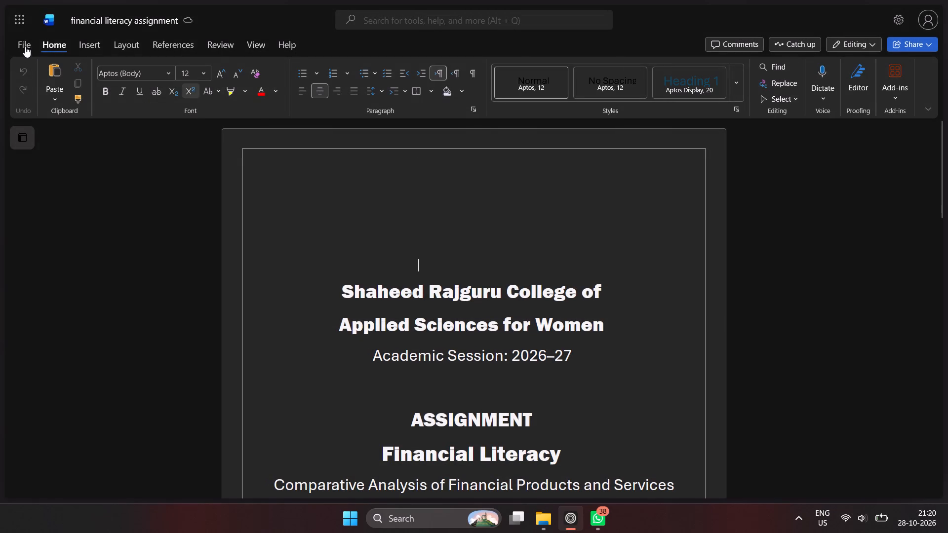
Create an online copy of the assignment named "financial literacy assignment - Copy" in the OneDrive Documents folder.
click(23, 44)
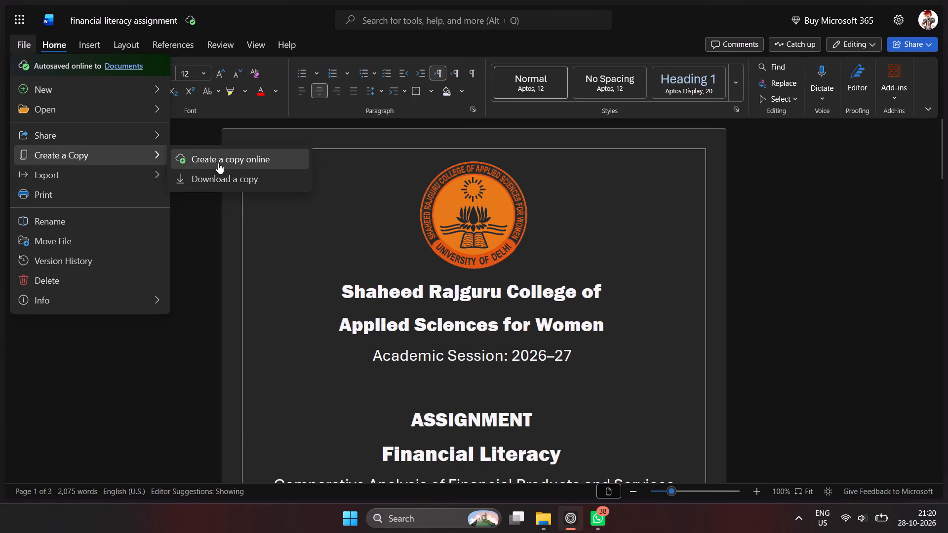
click(218, 163)
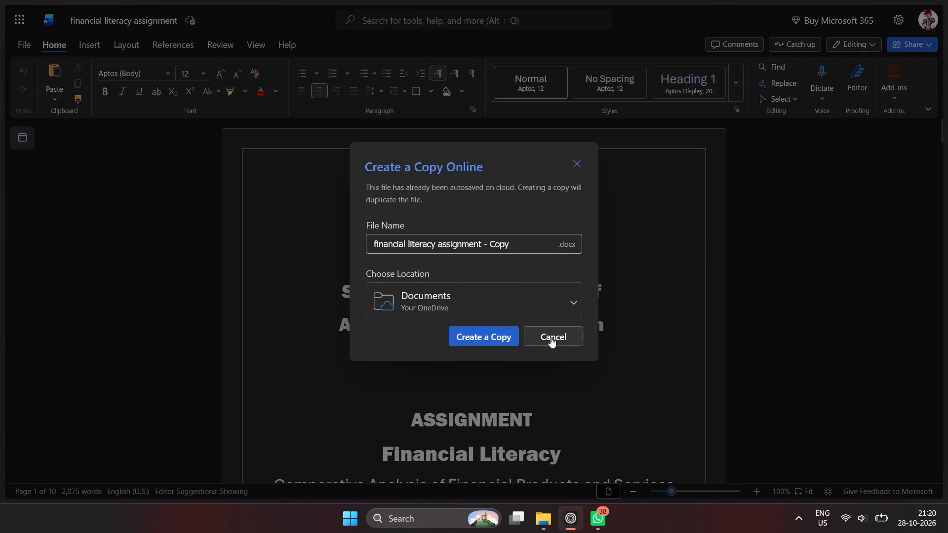
click(499, 330)
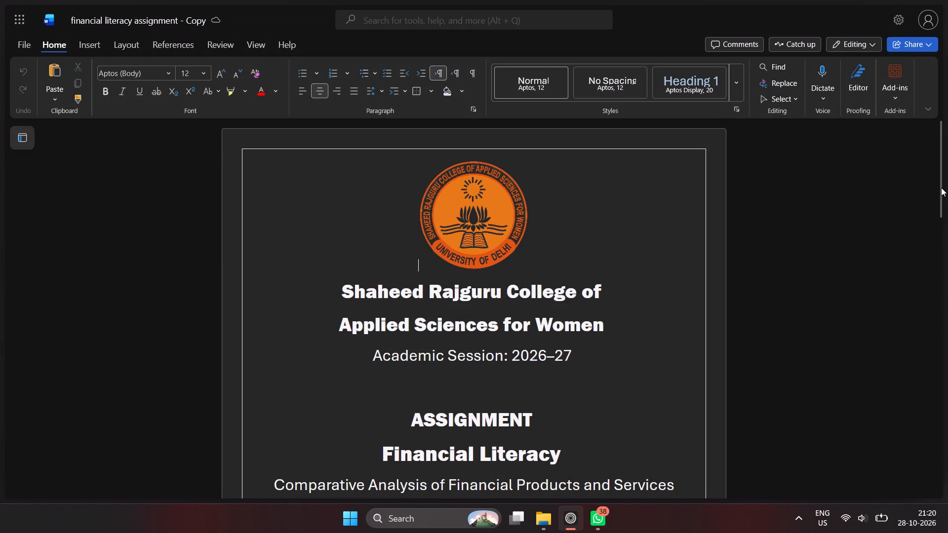
Look over the copy's cover page, including the college heading, assignment title and submission details, and the start of the introduction.
drag(941, 188, 946, 338)
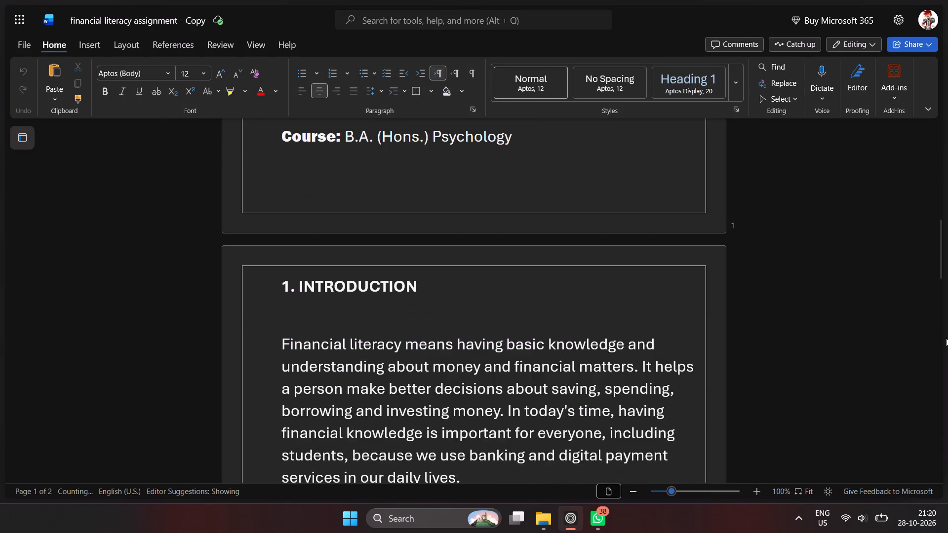
drag(946, 338, 947, 344)
scroll(433, 223, up, 2)
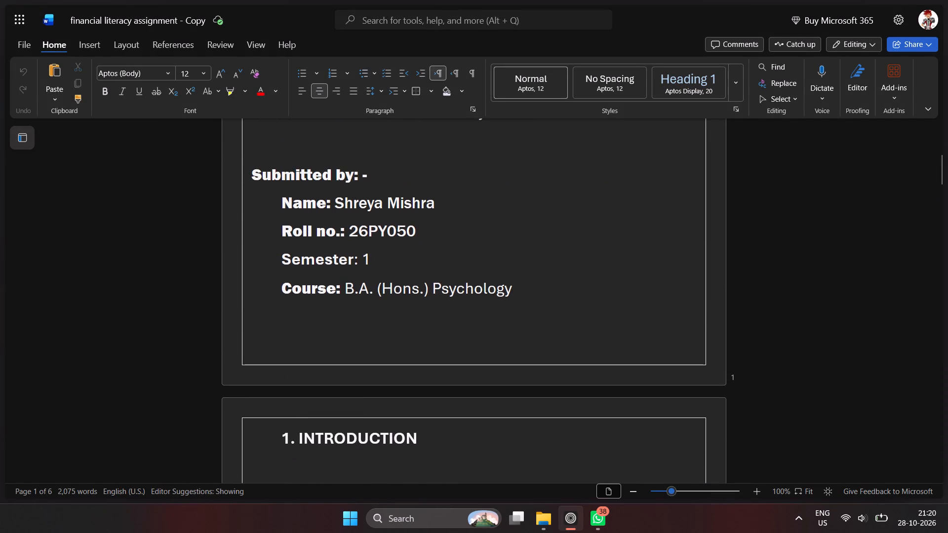
scroll(305, 197, up, 2)
scroll(579, 289, up, 1)
scroll(579, 289, down, 1)
scroll(579, 289, up, 1)
scroll(577, 284, down, 1)
scroll(577, 284, up, 2)
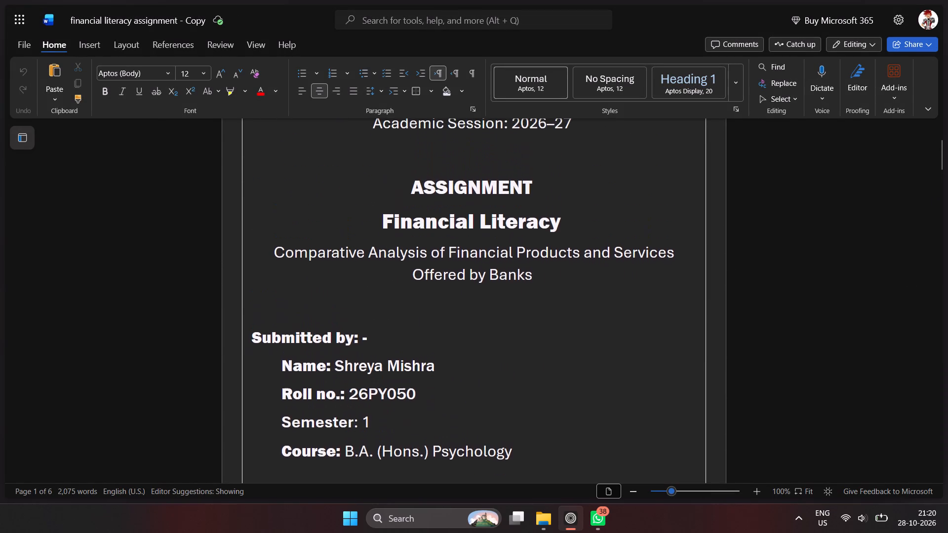
scroll(577, 283, up, 1)
drag(941, 150, 947, 80)
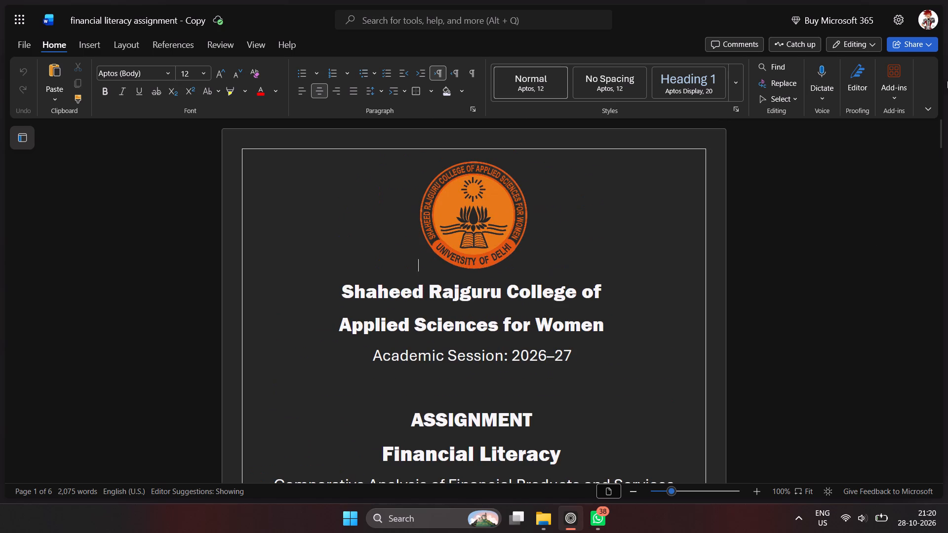
drag(947, 80, 946, 66)
drag(942, 133, 942, 152)
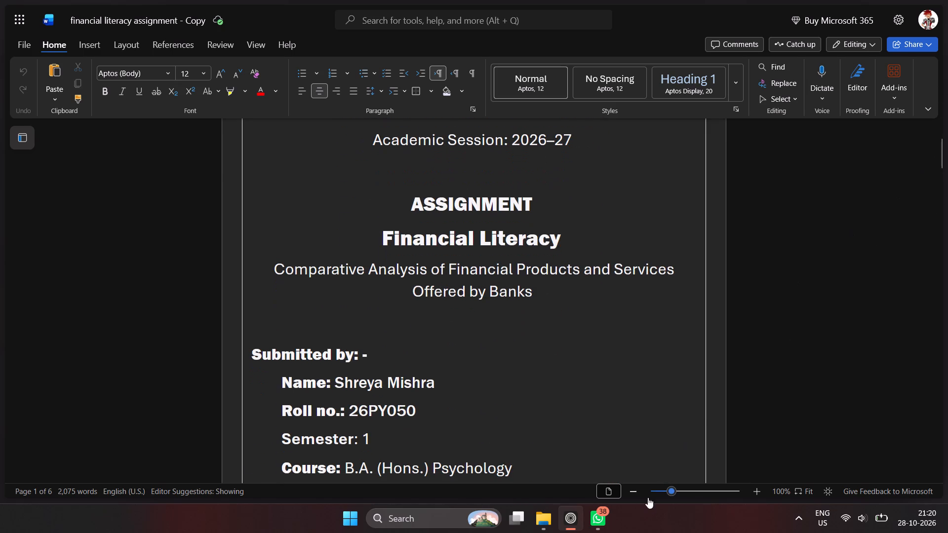
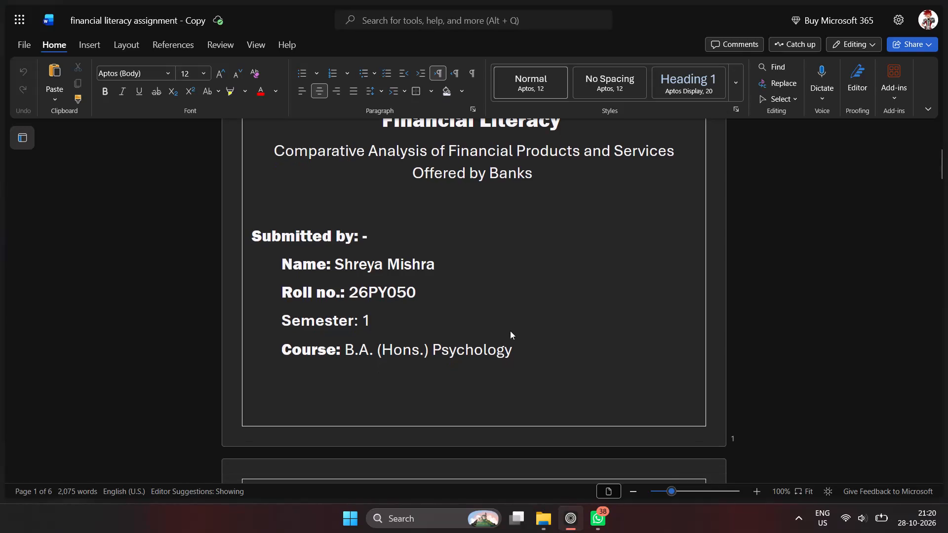
Replace the subject name below the ASSIGNMENT heading on the cover page with "BIOPSYCHOLOGY".
scroll(451, 315, up, 2)
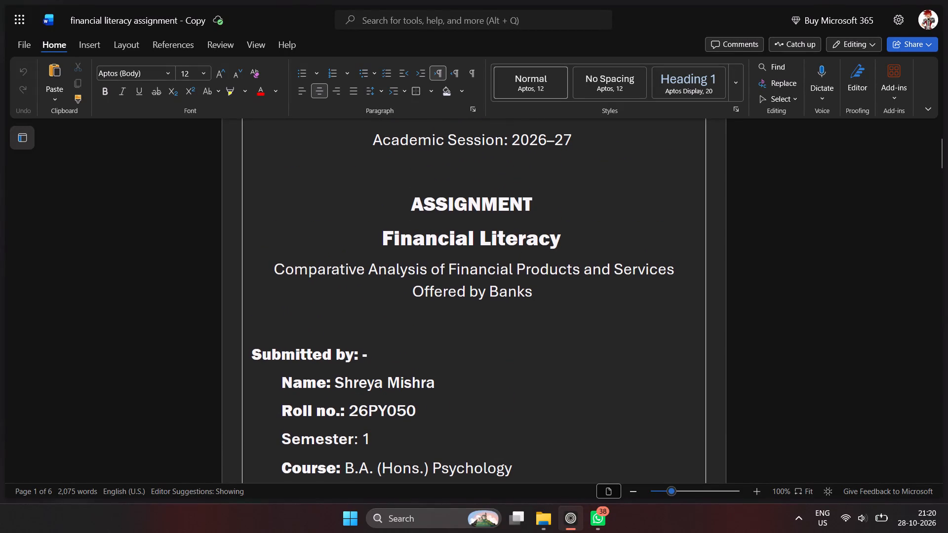
drag(387, 236, 572, 239)
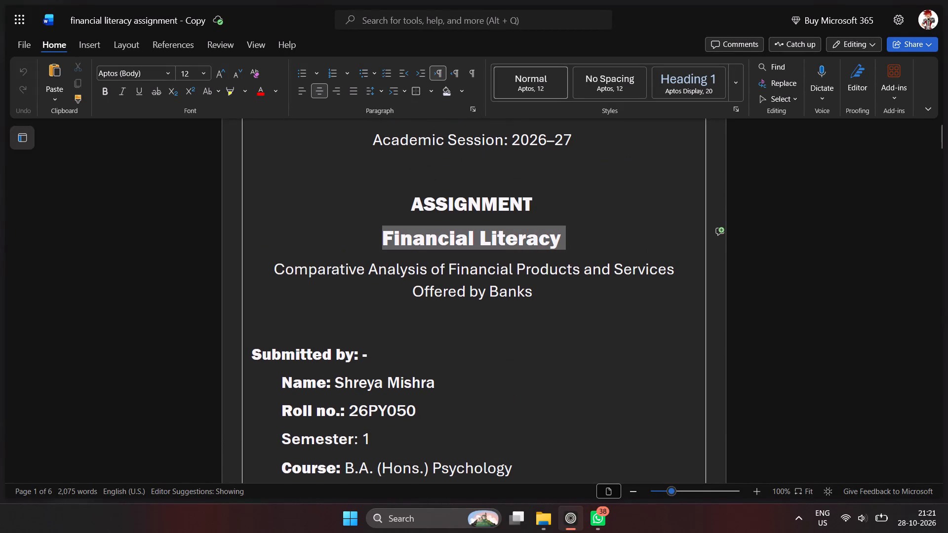
click(559, 242)
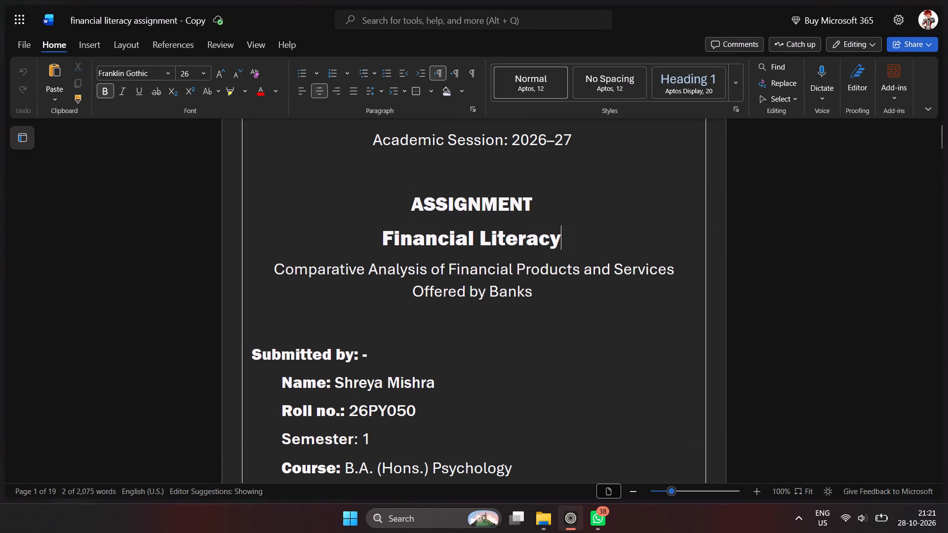
drag(381, 238, 555, 238)
key(BackSpace)
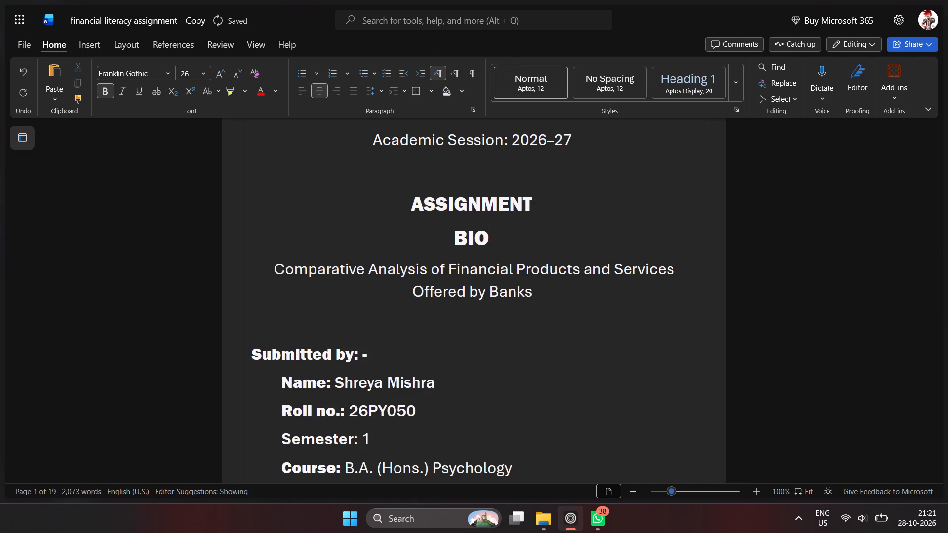
text(PSY)
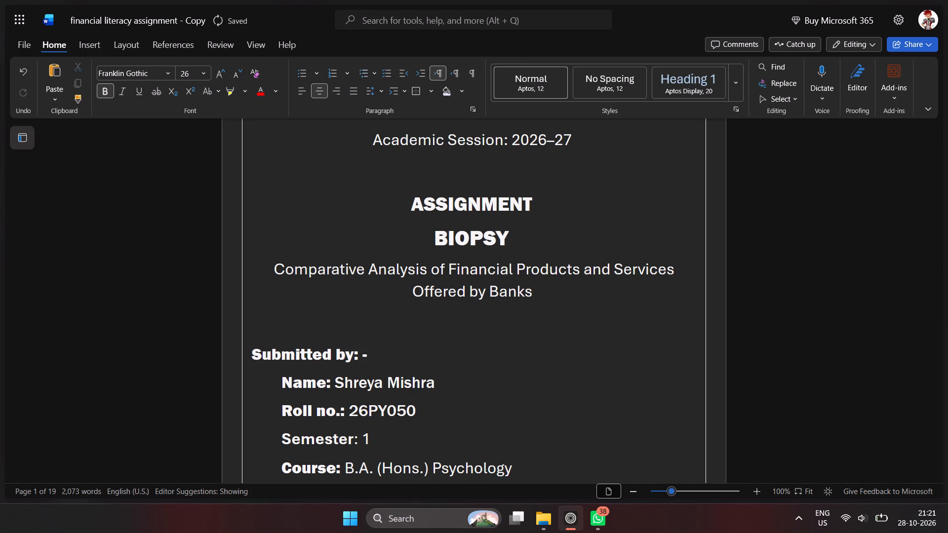
text(CHOLOGY)
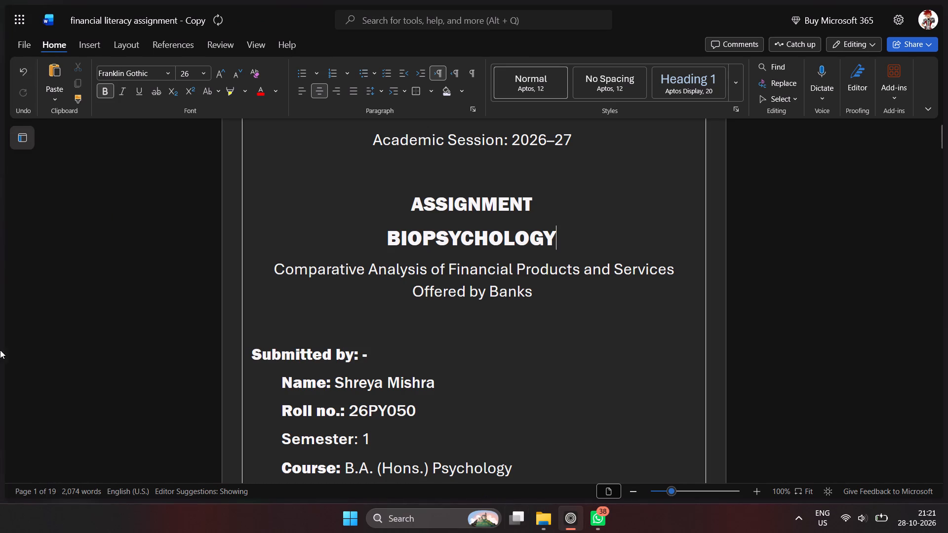
click(55, 254)
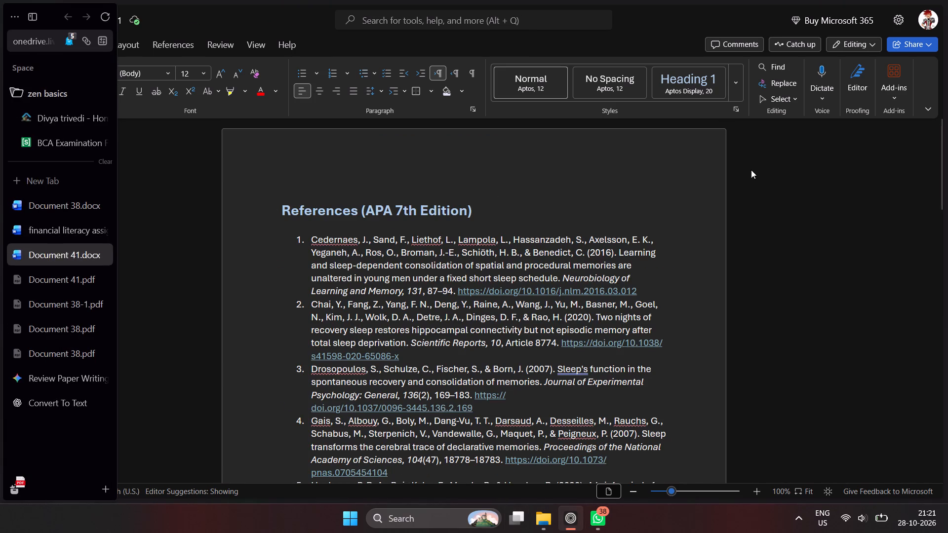
click(53, 233)
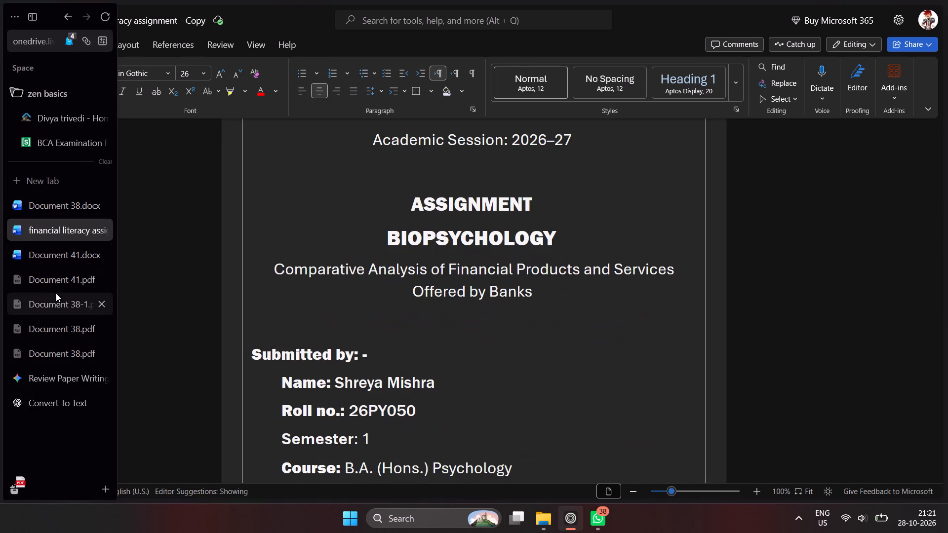
click(51, 281)
click(46, 310)
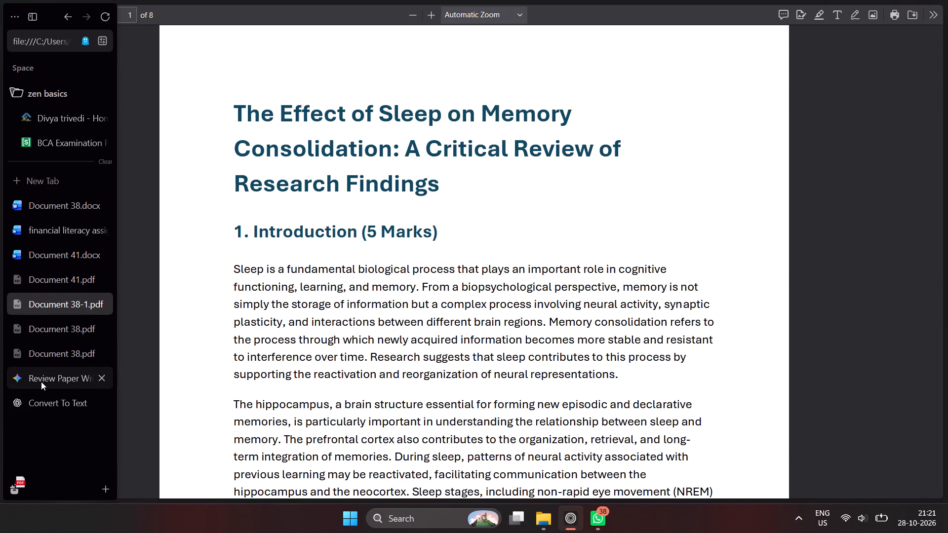
click(41, 381)
click(49, 401)
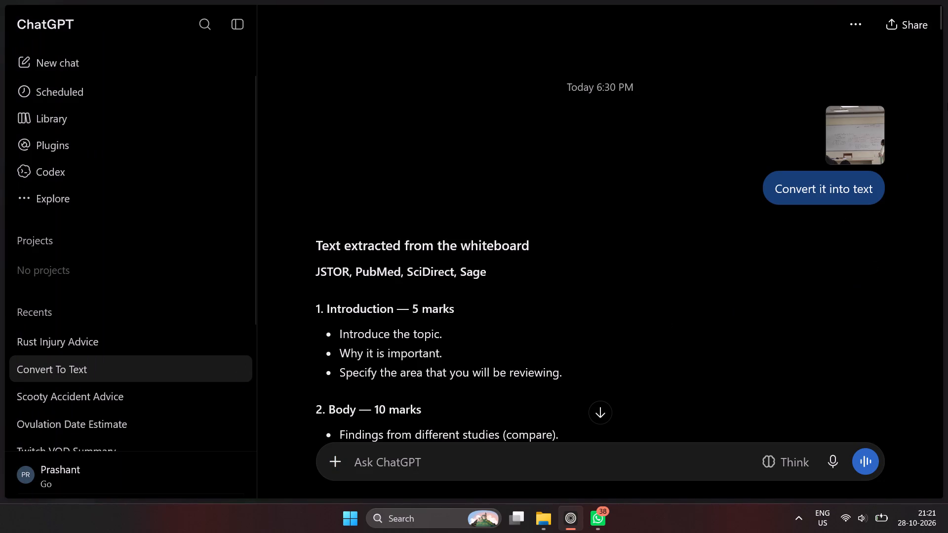
scroll(671, 224, down, 7)
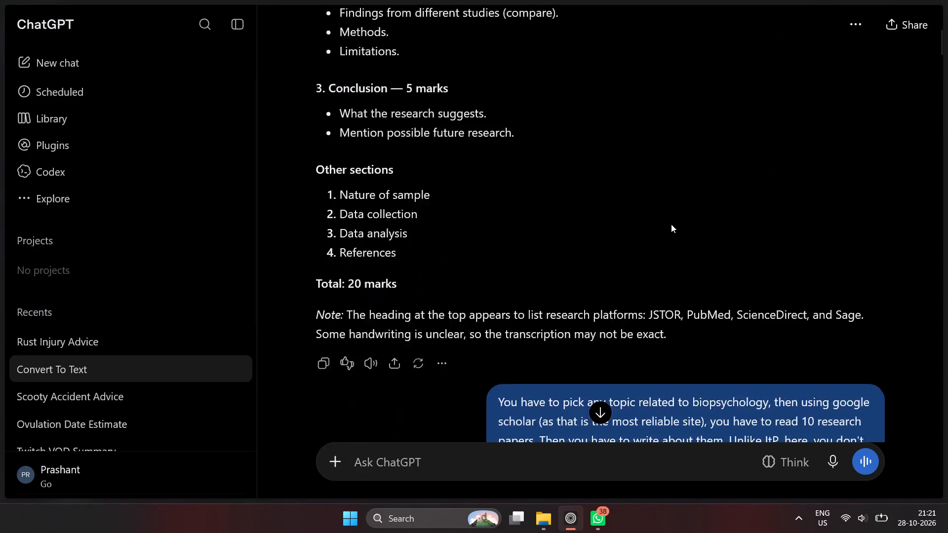
scroll(671, 224, down, 4)
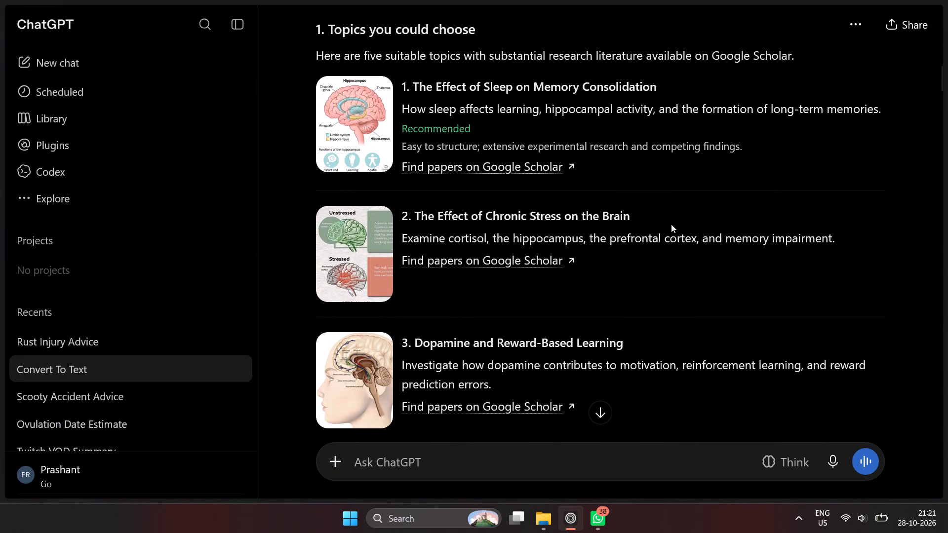
scroll(671, 224, down, 2)
scroll(671, 224, up, 1)
scroll(671, 224, down, 4)
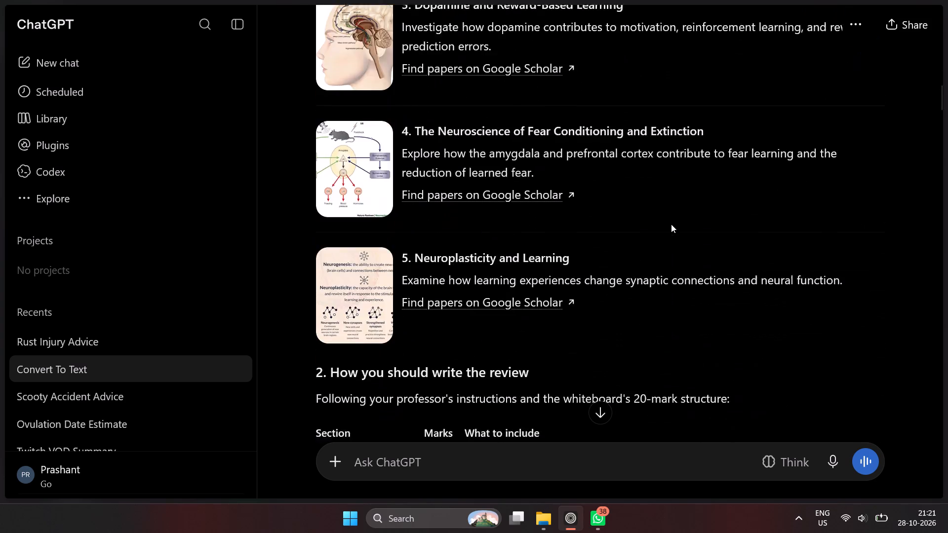
scroll(671, 224, down, 6)
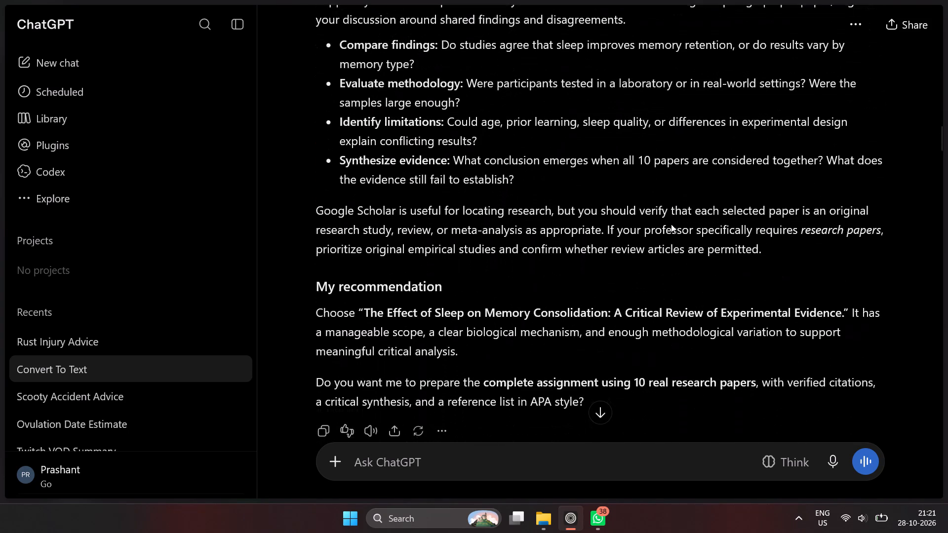
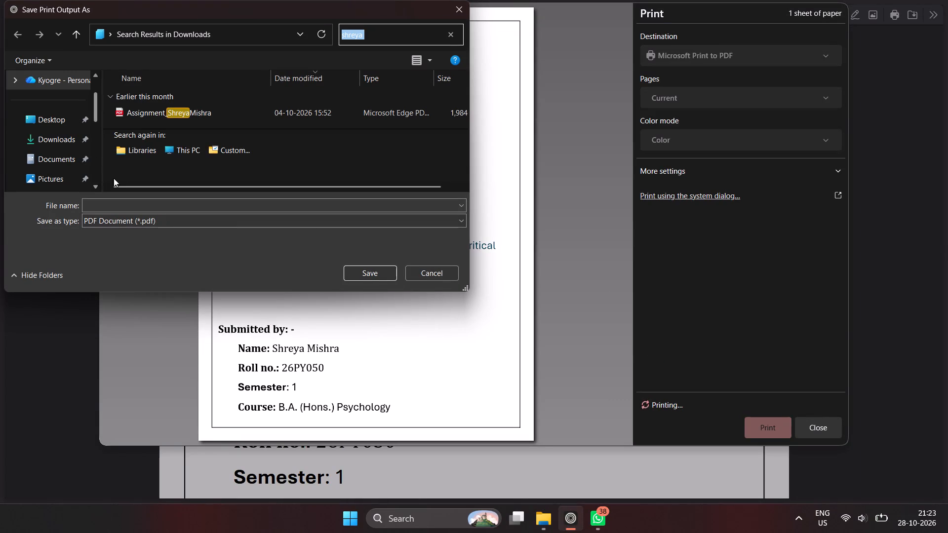
Save the printed cover page as a PDF named "front oage" in the Downloads folder.
click(153, 205)
text(front oage)
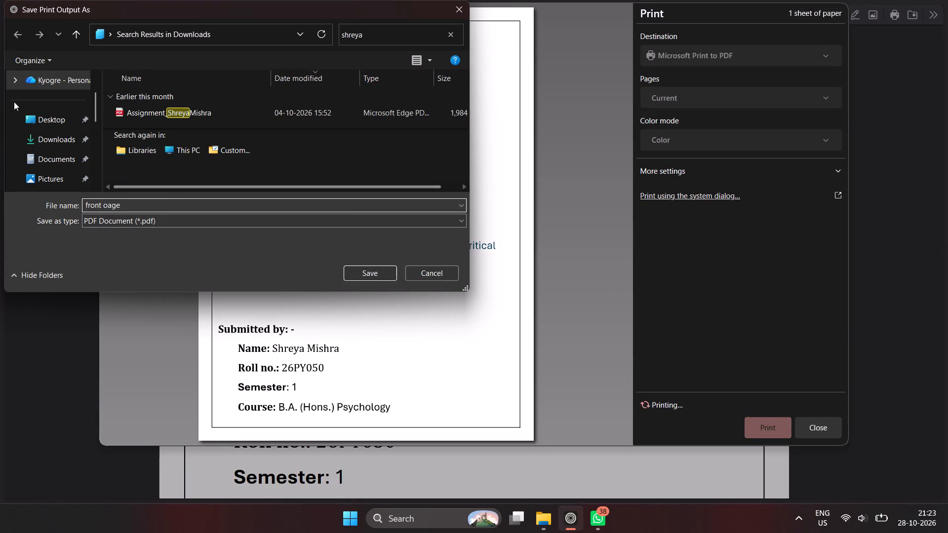
click(48, 138)
click(51, 137)
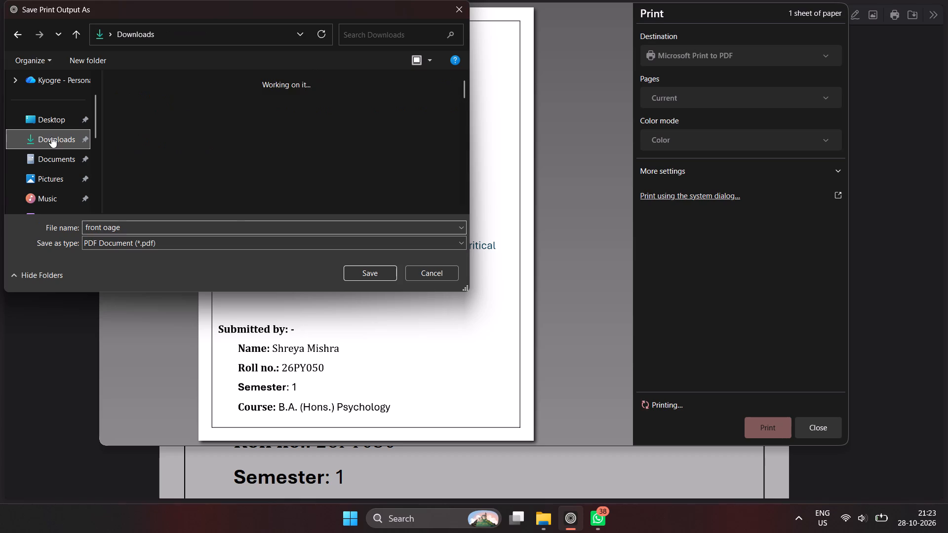
click(371, 276)
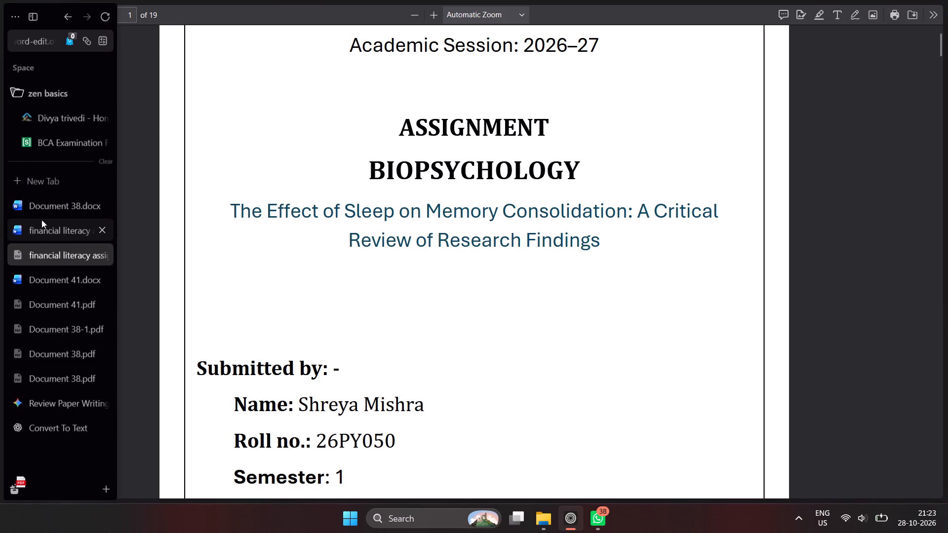
Close the open Word document and PDF tabs, keeping the review paper writing and Convert To Text chats.
triple_click(102, 205)
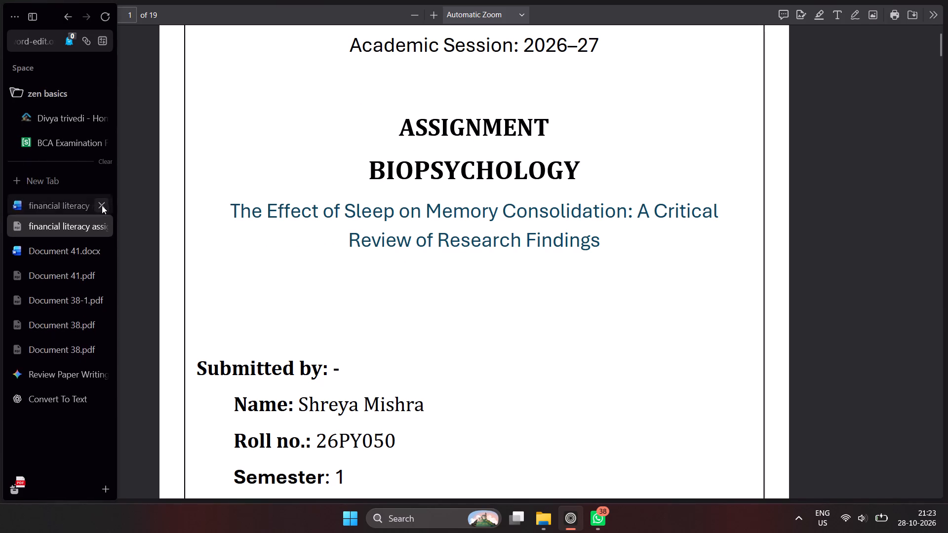
triple_click(102, 205)
triple_click(102, 205)
click(102, 205)
click(102, 205)
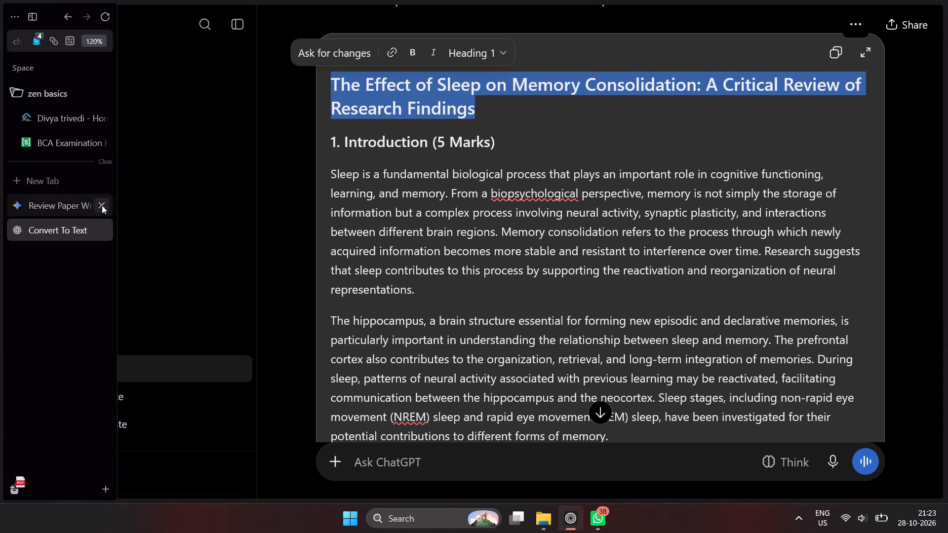
Search the web for "pdf mixer" in a new tab and open iLovePDF's Merge PDF tool.
click(81, 183)
text(pdf)
key(space)
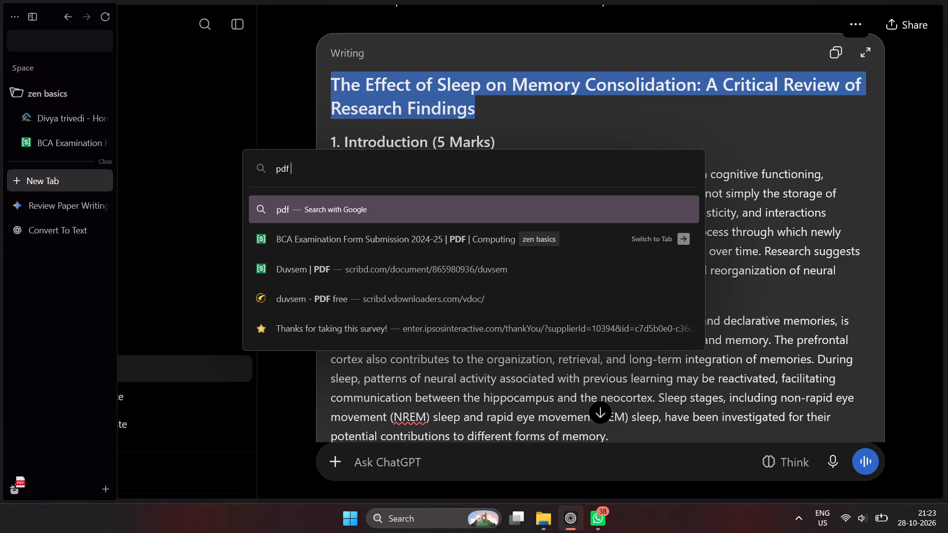
text(mixer)
key(Return)
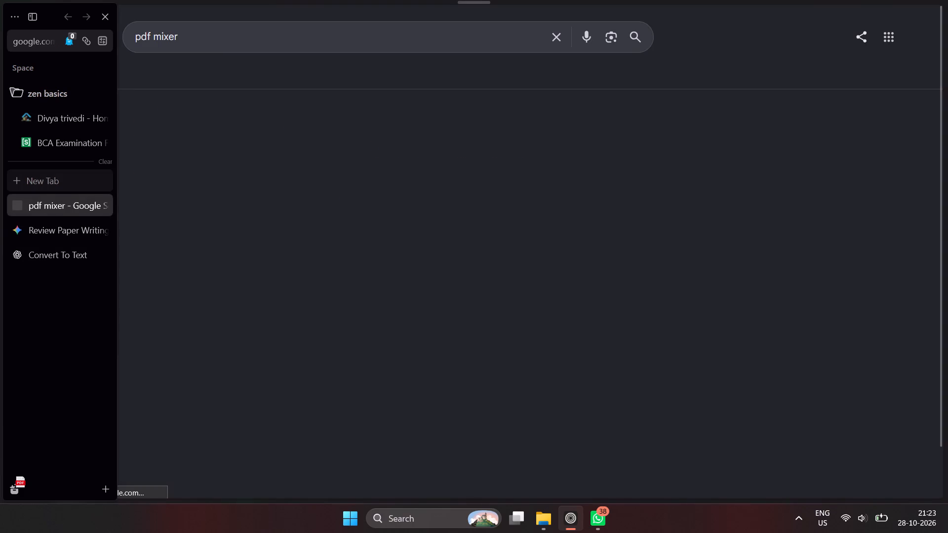
click(227, 138)
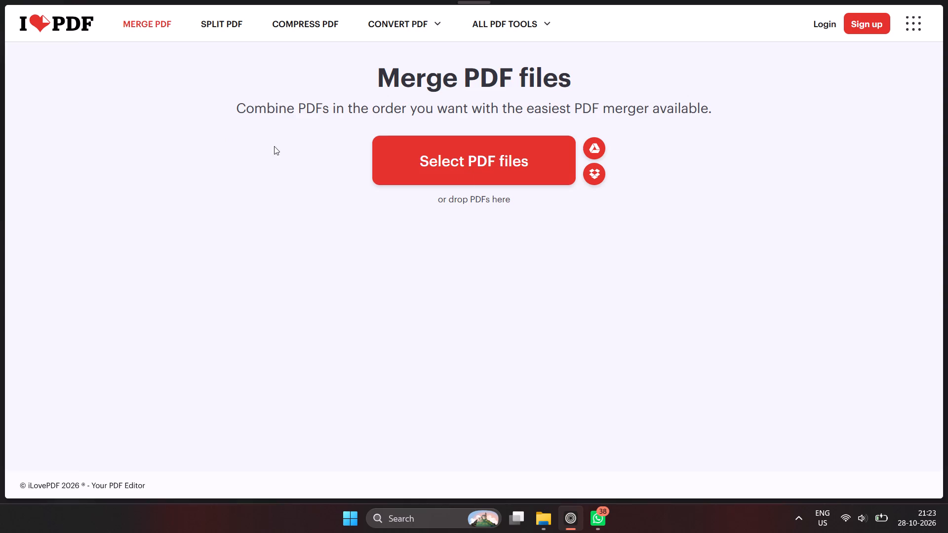
Upload front oage, Document 41 and Document 38-1 from Downloads for merging.
click(474, 157)
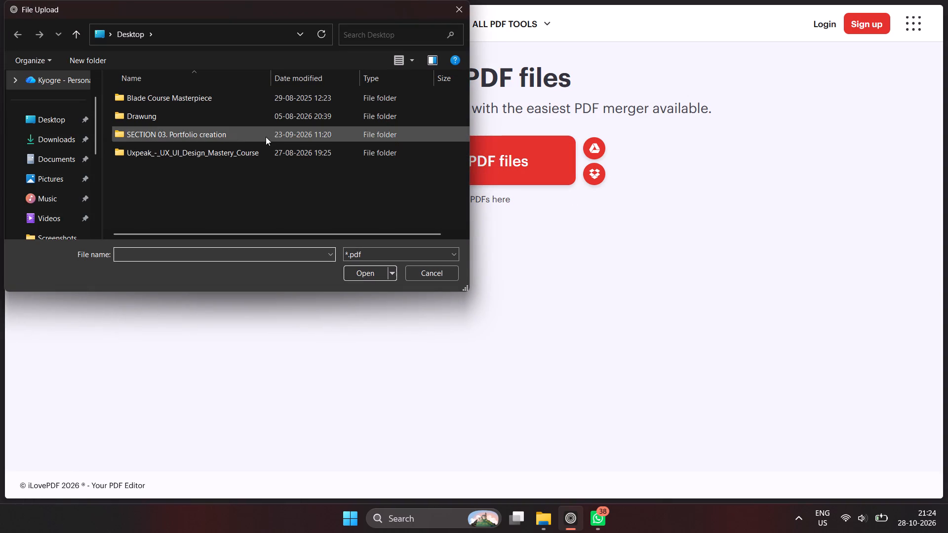
click(47, 138)
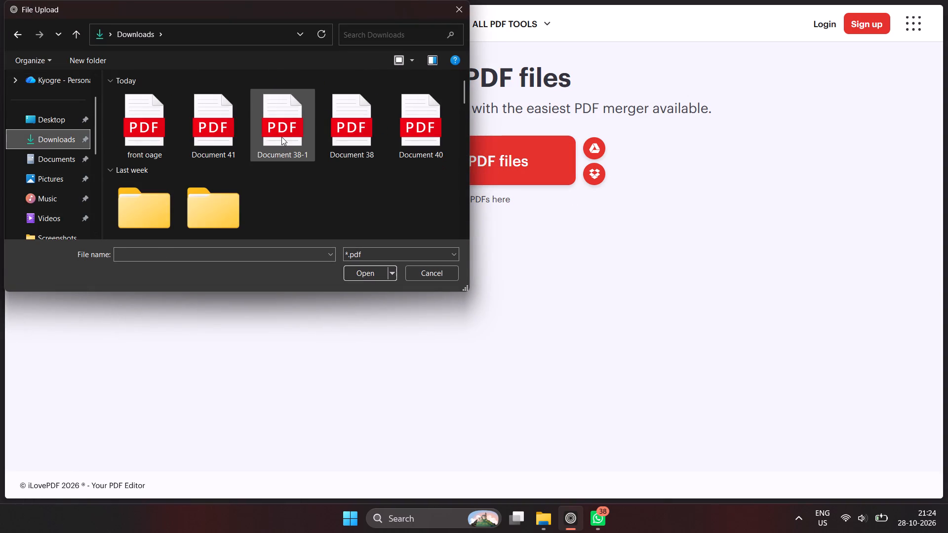
click(281, 137)
click(297, 151)
click(129, 136)
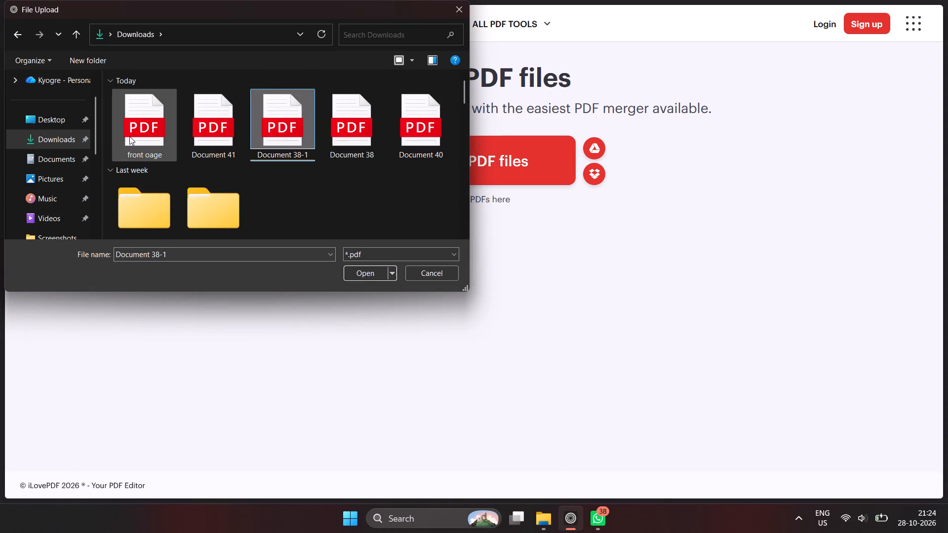
ctrl+click(264, 140)
ctrl+click(231, 134)
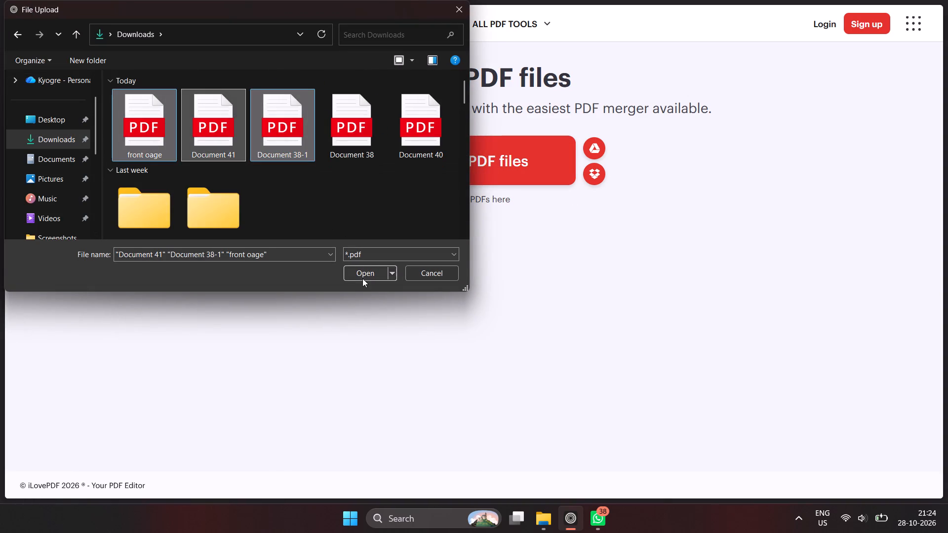
click(362, 278)
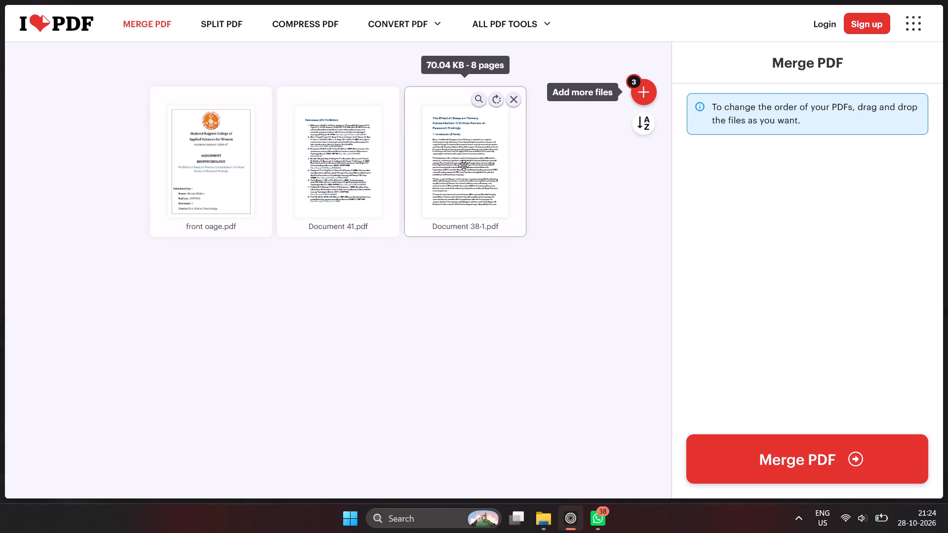
Move Document 41.pdf after Document 38-1.pdf, merge the three files and download the merged PDF.
click(345, 175)
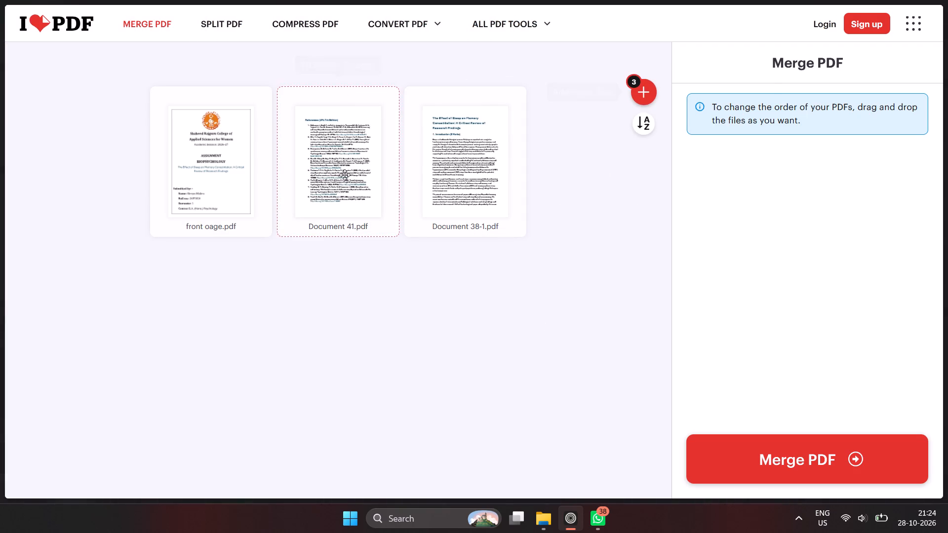
drag(345, 175, 505, 172)
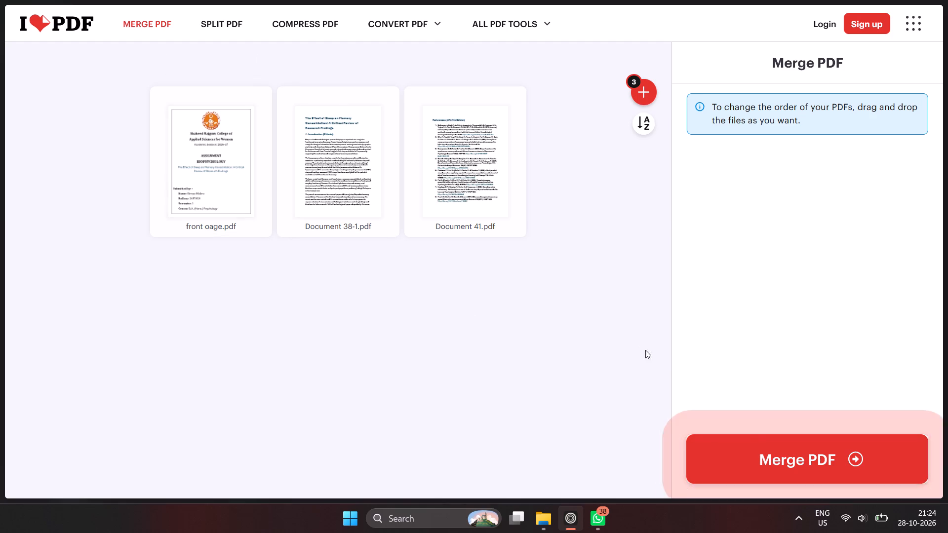
click(784, 451)
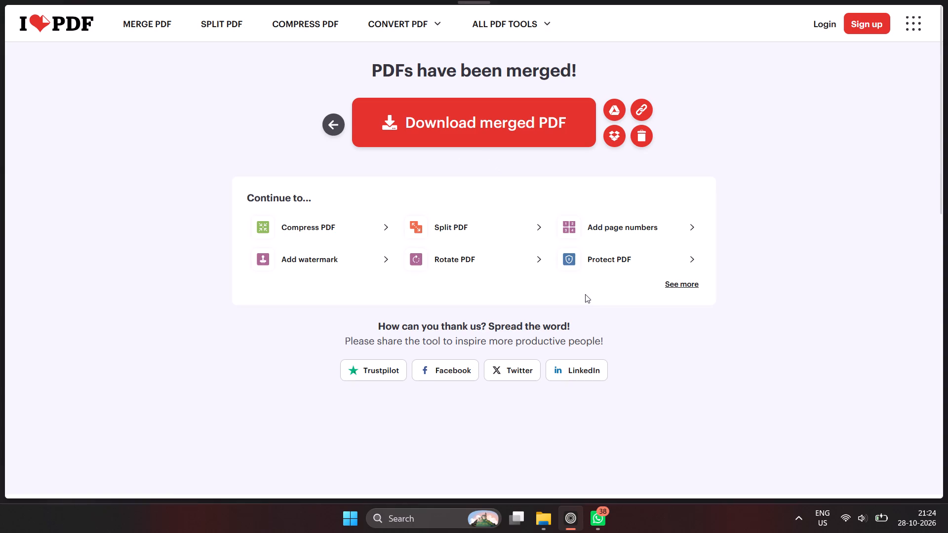
click(483, 132)
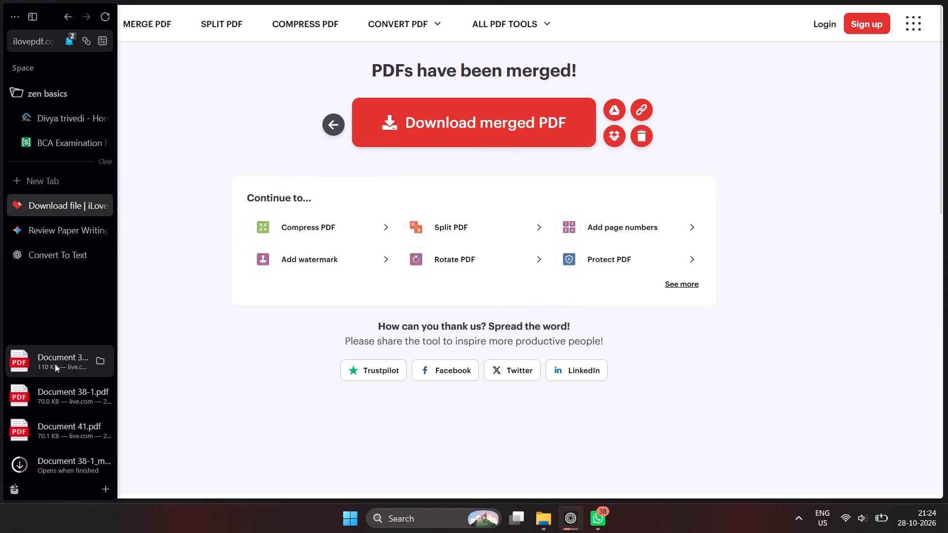
Open the downloaded Document 38.pdf and look through its pages at a reduced zoom.
click(55, 364)
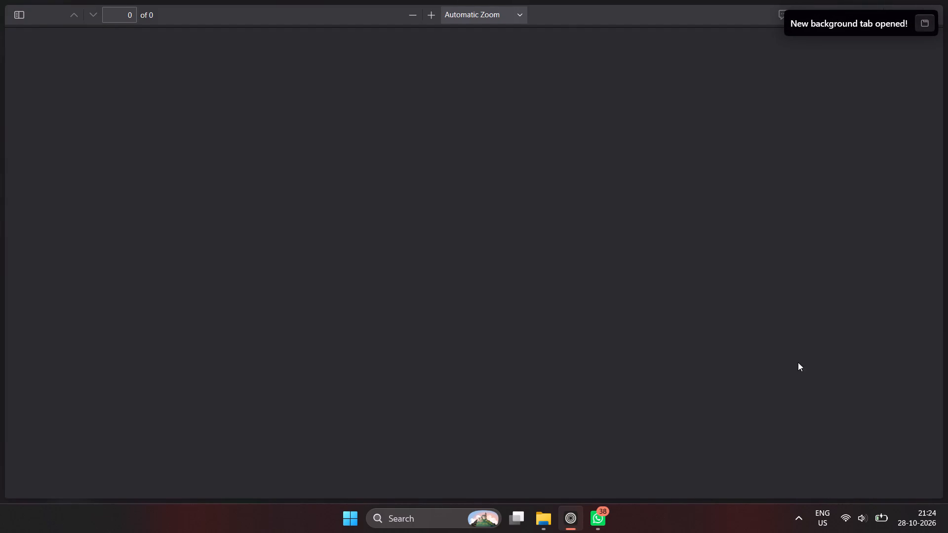
key(ctrl+minus)
key(ctrl+minus)
key(ctrl+minus)
key(ctrl+minus)
key(ctrl+minus)
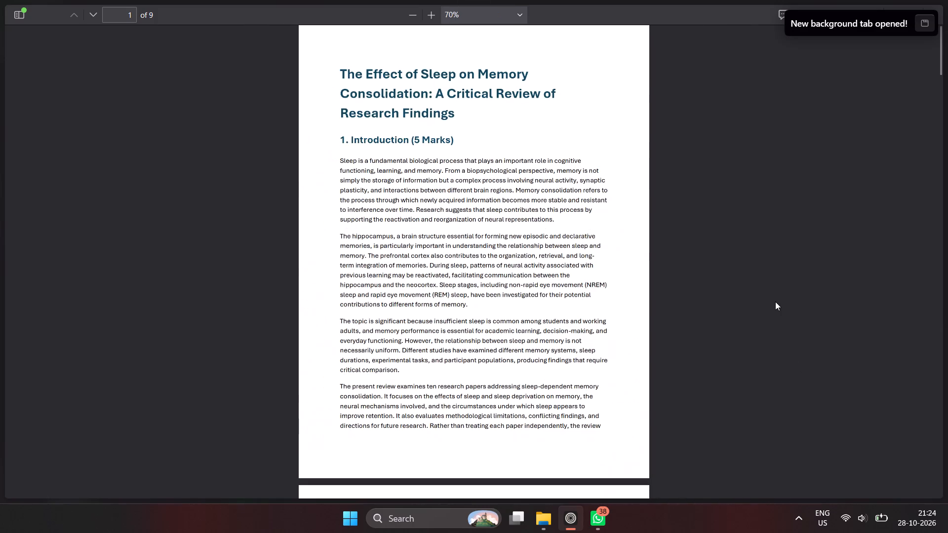
drag(944, 66, 947, 107)
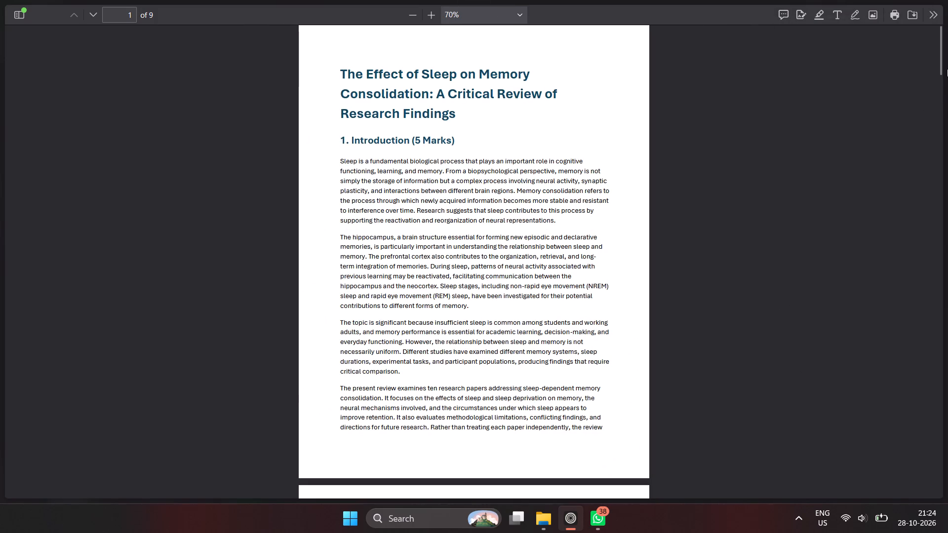
drag(943, 65, 921, 424)
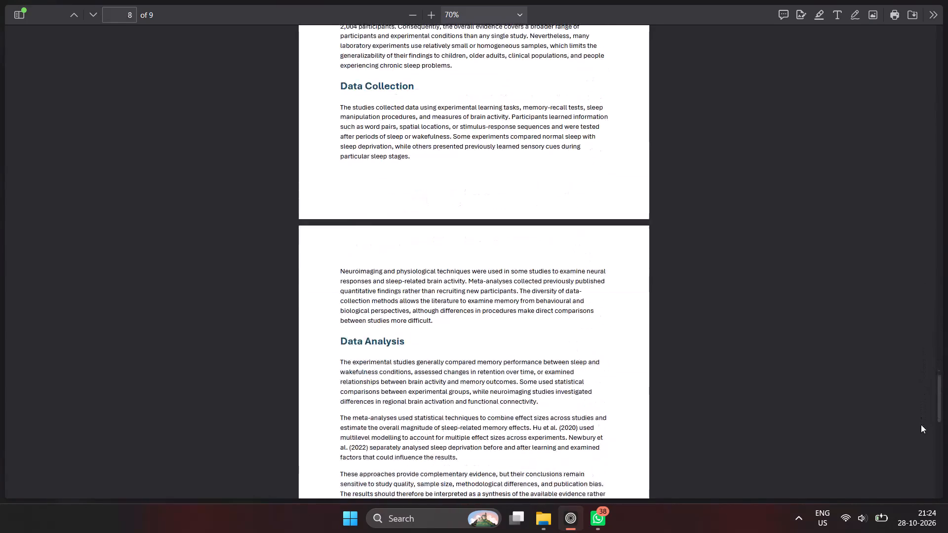
drag(921, 424, 944, 50)
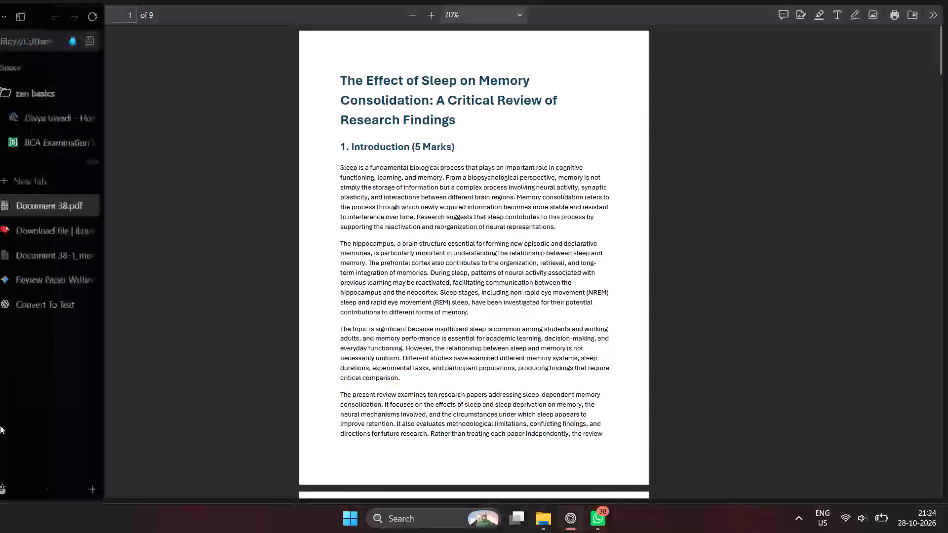
Open the downloaded merged PDF and check its pages from the cover through the review sections to the references.
click(52, 476)
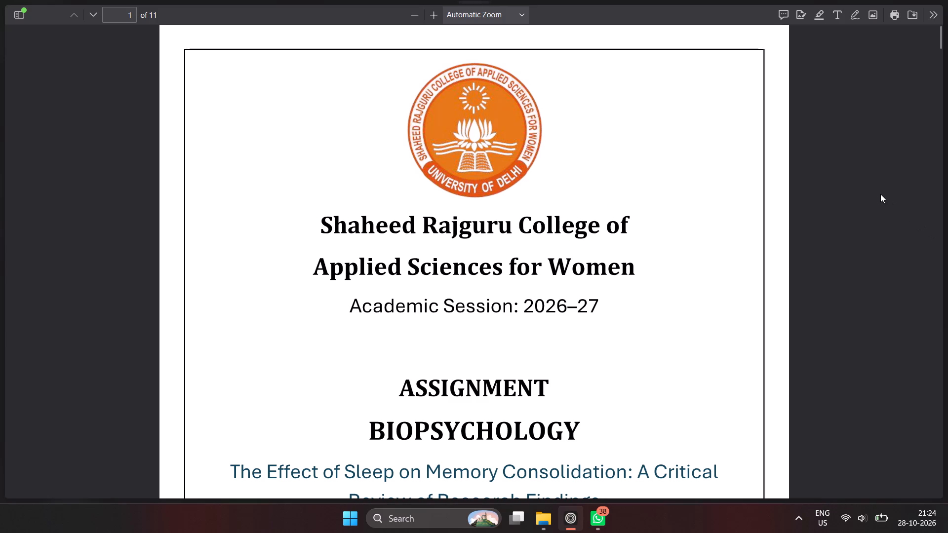
drag(941, 44, 936, 113)
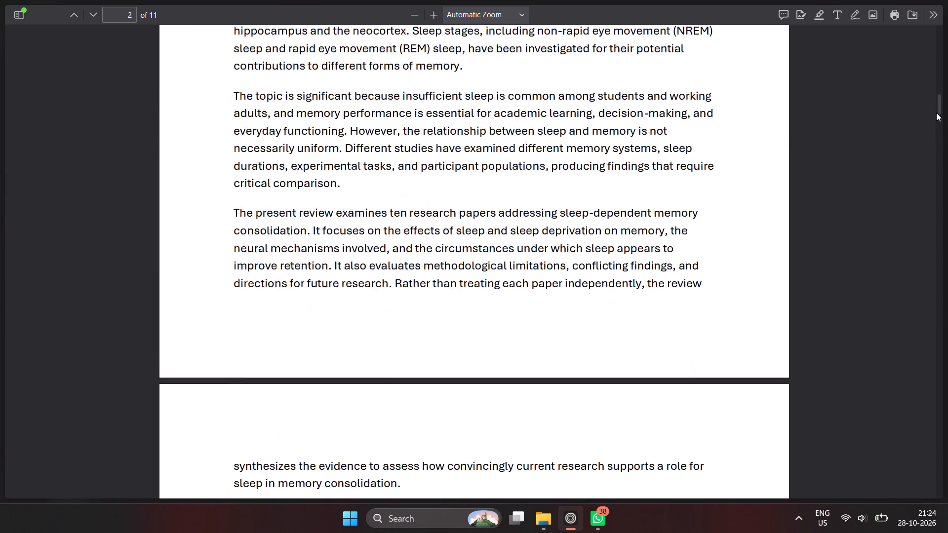
drag(936, 113, 947, 234)
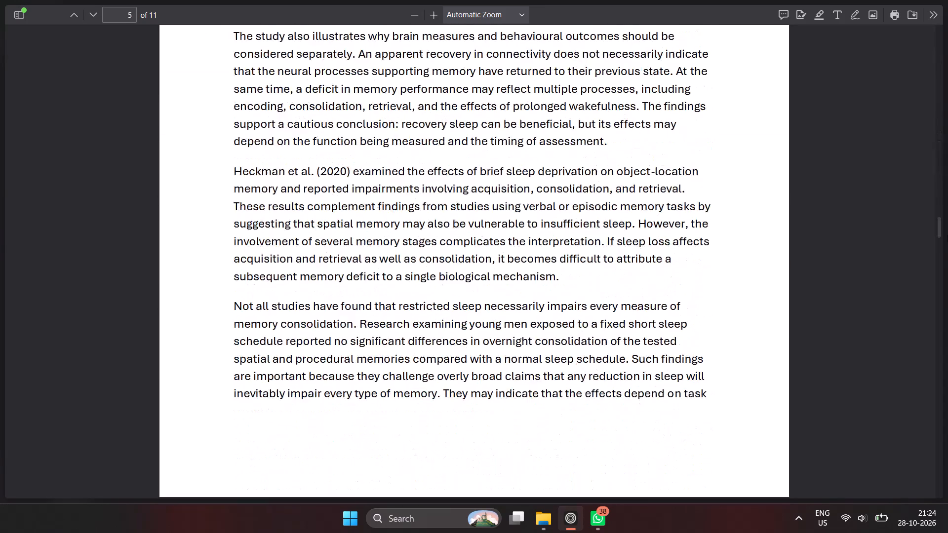
drag(947, 234, 947, 415)
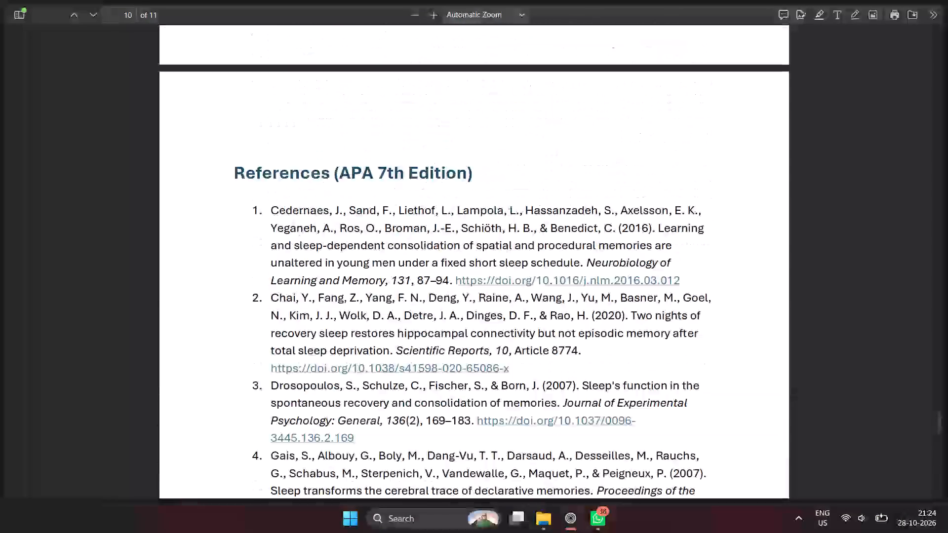
drag(947, 415, 936, 355)
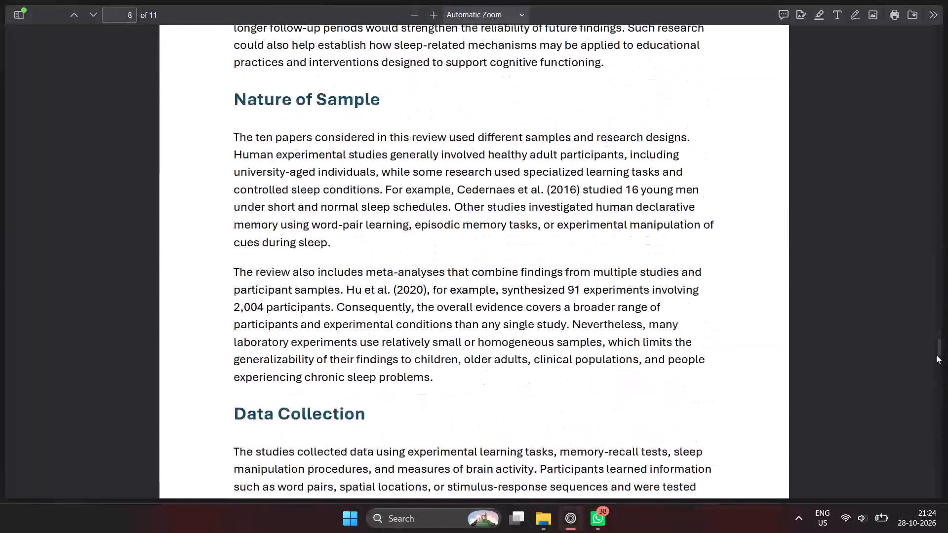
drag(936, 355, 944, 403)
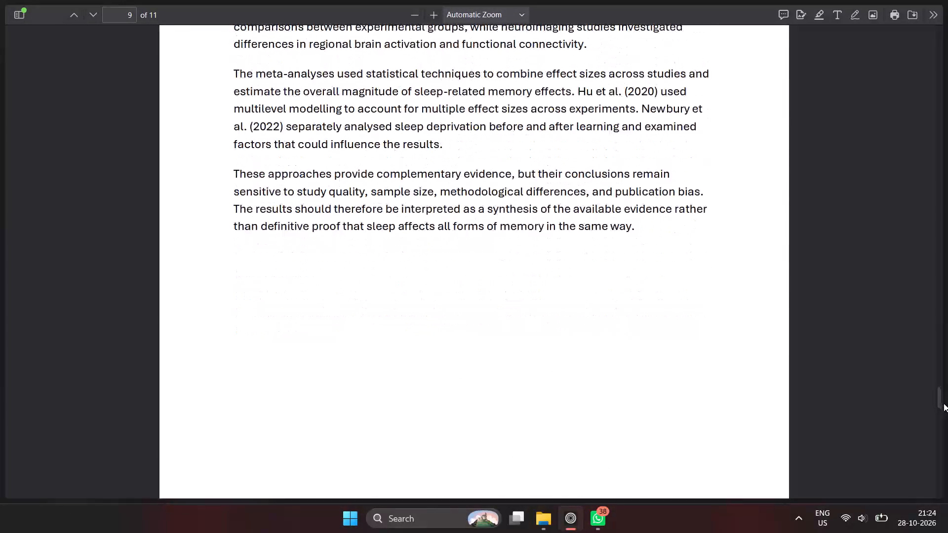
drag(944, 403, 933, 48)
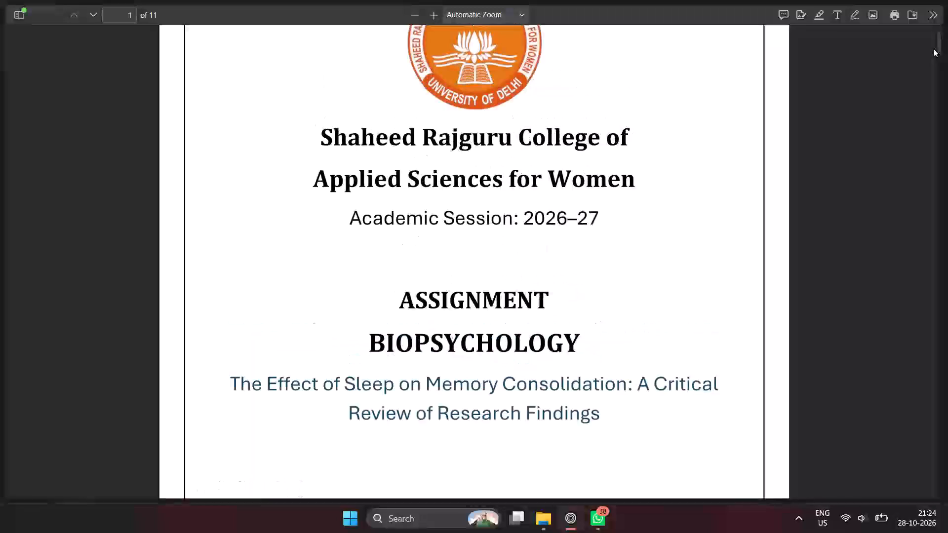
drag(933, 48, 933, 47)
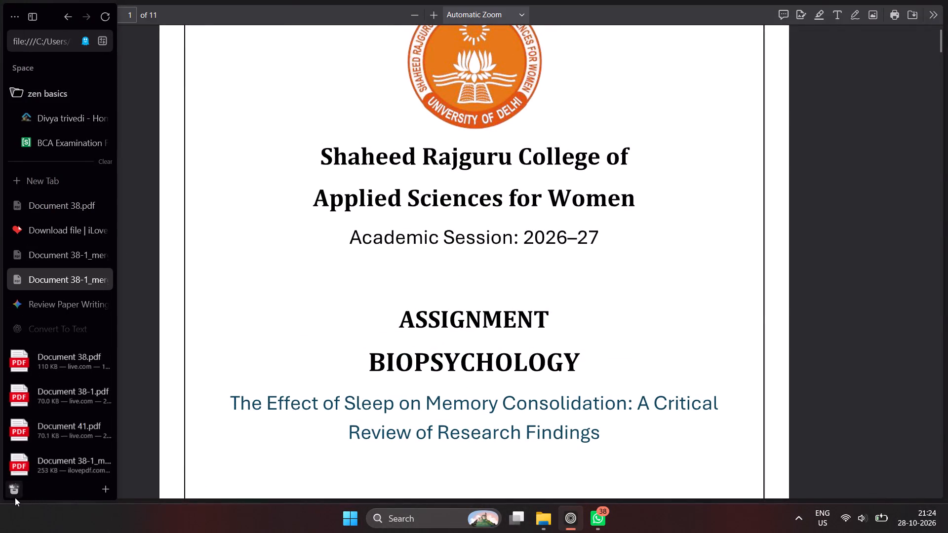
Bring the downloaded merged PDF over to WhatsApp for sharing.
click(32, 466)
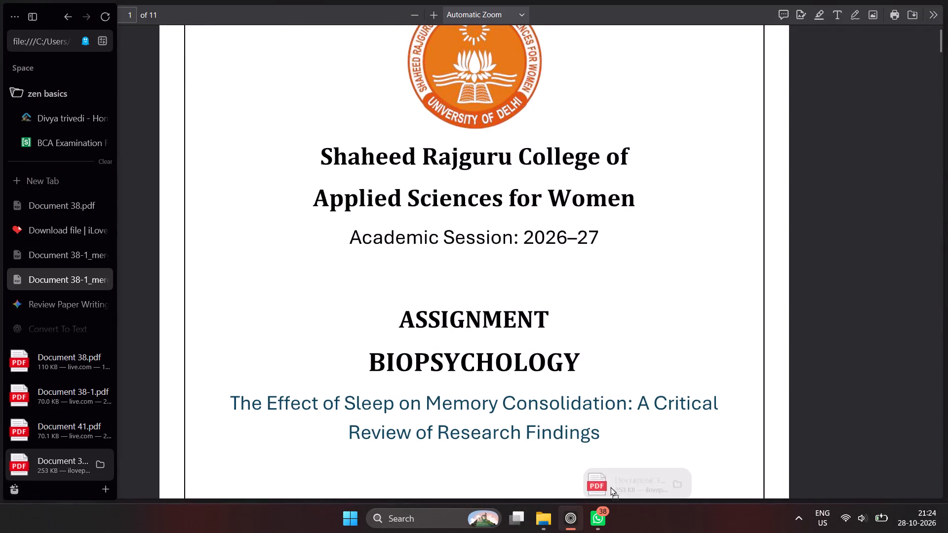
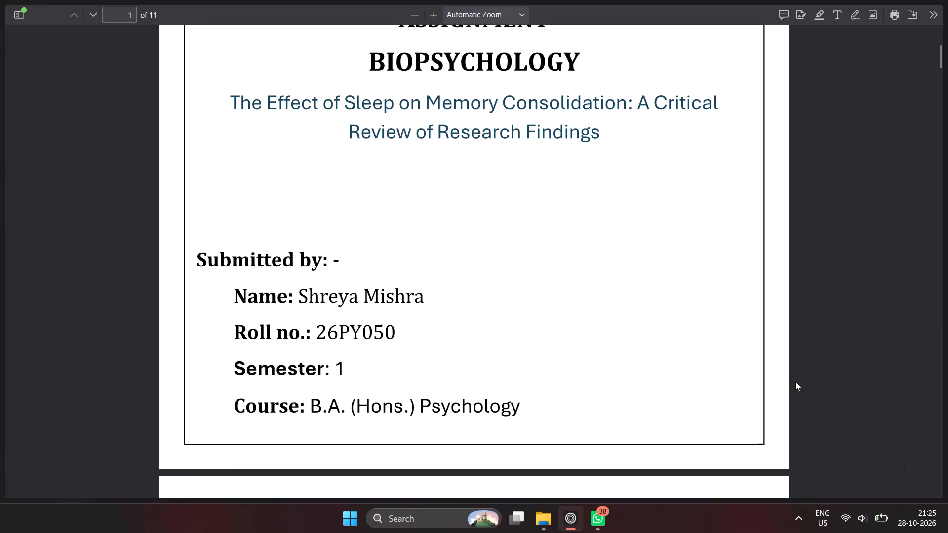
Check the merged PDF at 60% zoom, from the cover page through the introduction to the start of the critical review body.
key(ctrl+minus)
key(ctrl+minus)
key(ctrl+minus)
key(ctrl+minus)
key(ctrl+minus)
key(ctrl+minus)
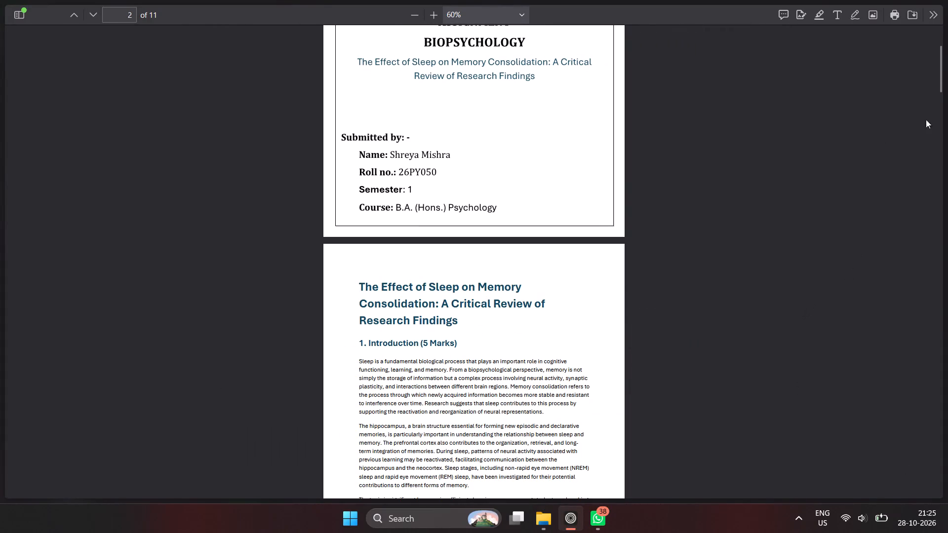
drag(943, 83, 945, 101)
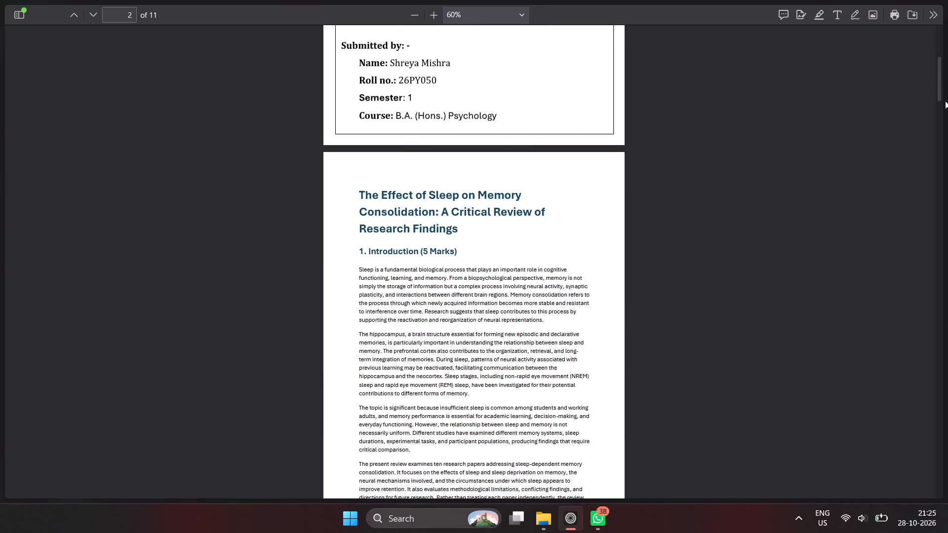
drag(945, 101, 947, 143)
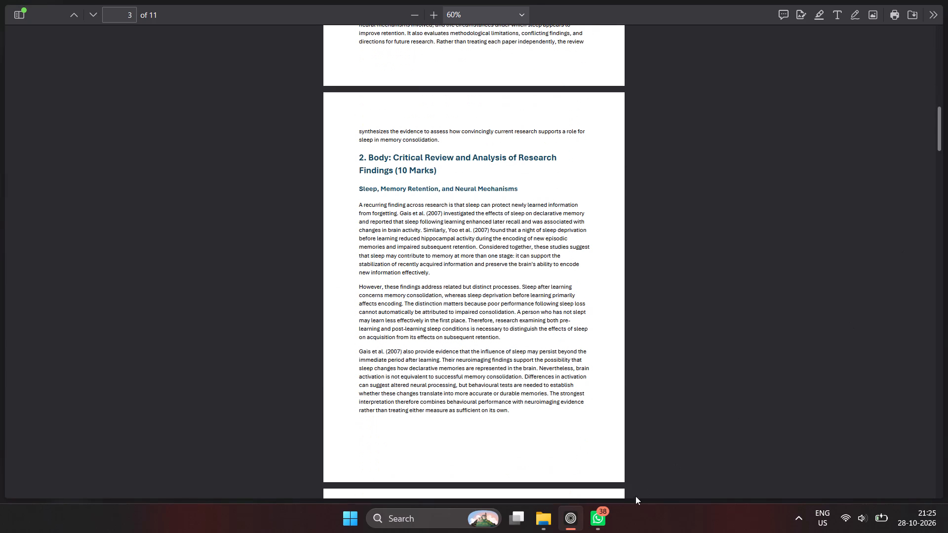
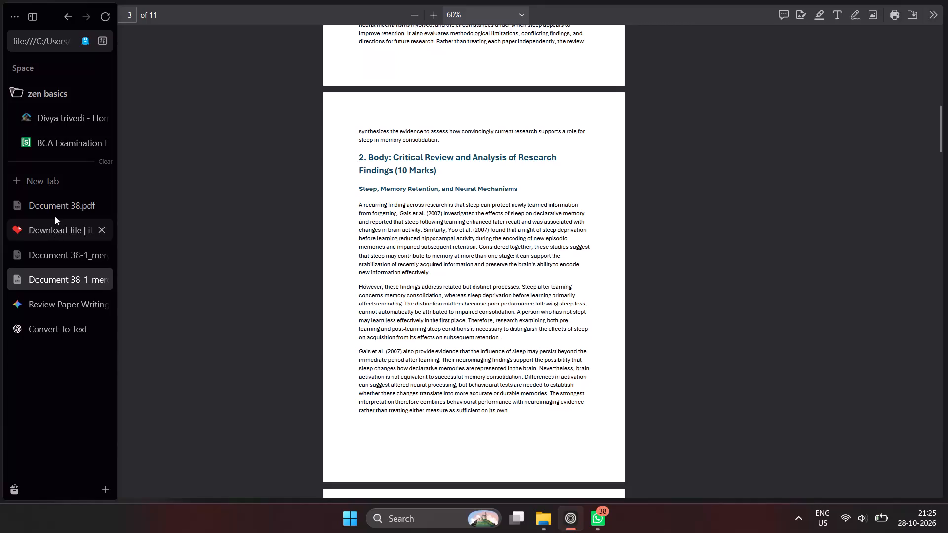
Go to Word for the web in a new browser tab and open Document 38 from the recent documents.
click(66, 179)
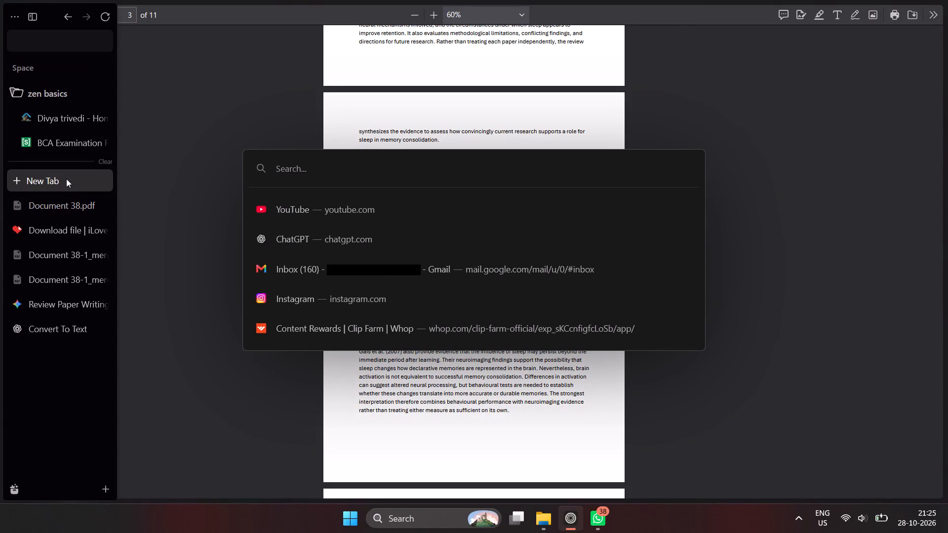
text(word)
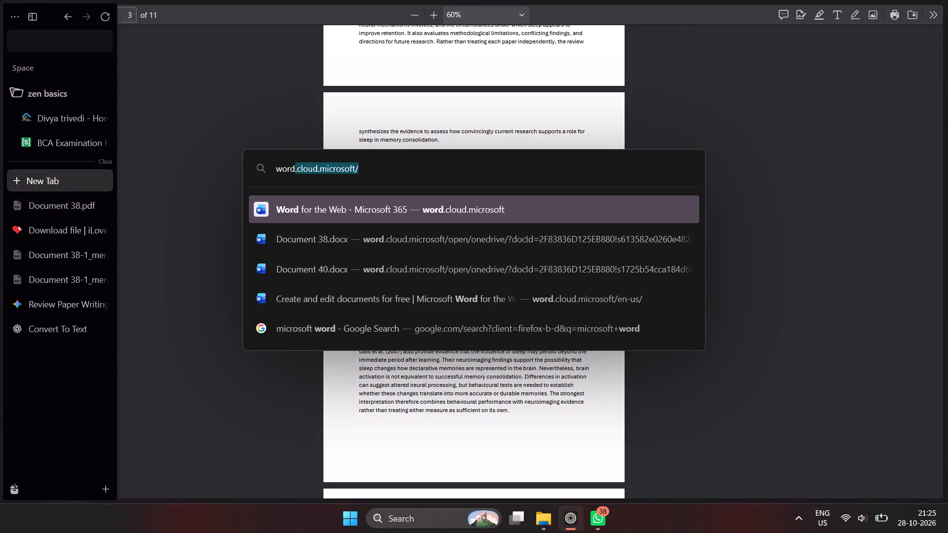
key(Return)
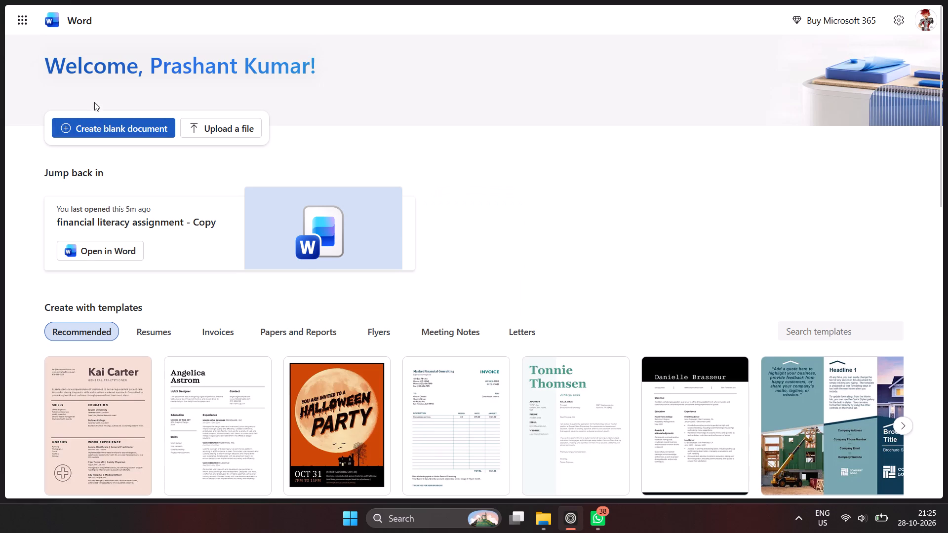
scroll(293, 242, down, 5)
scroll(294, 243, up, 5)
scroll(294, 243, down, 7)
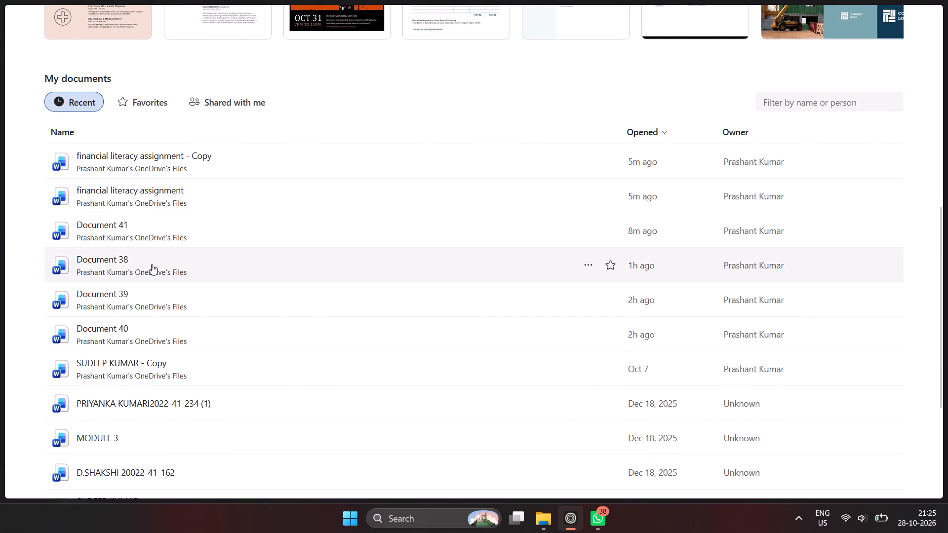
click(152, 264)
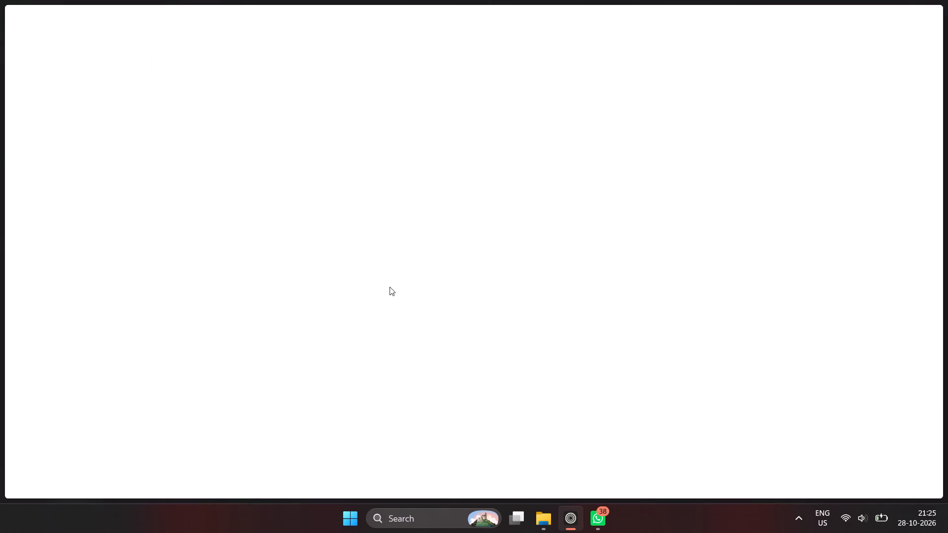
Delete the "(5 Marks)" label from the "1. Introduction" heading.
scroll(577, 291, down, 2)
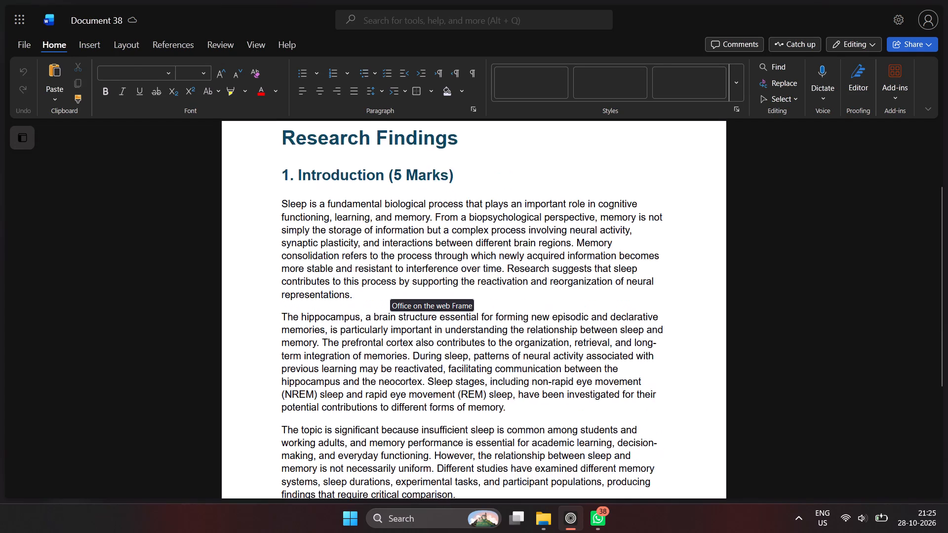
scroll(510, 257, up, 1)
drag(382, 235, 438, 235)
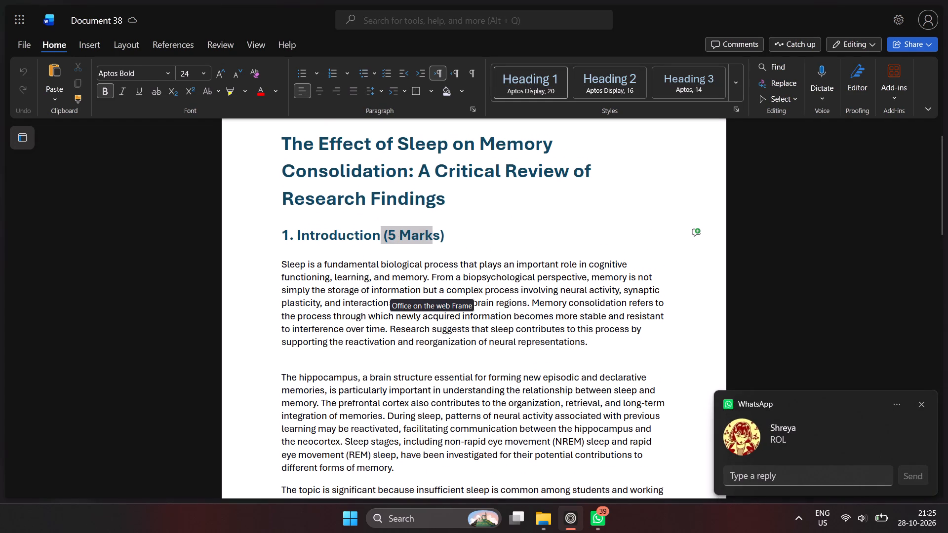
drag(438, 235, 445, 236)
key(BackSpace)
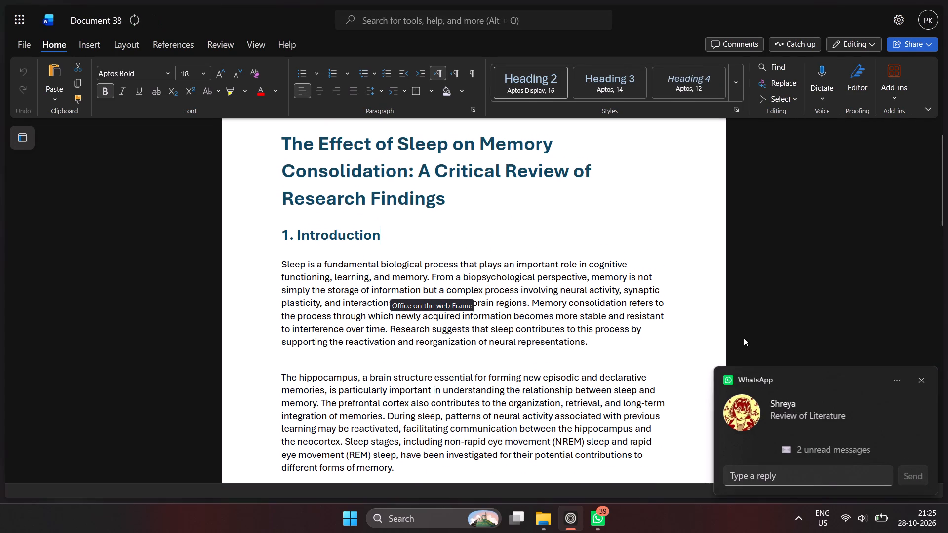
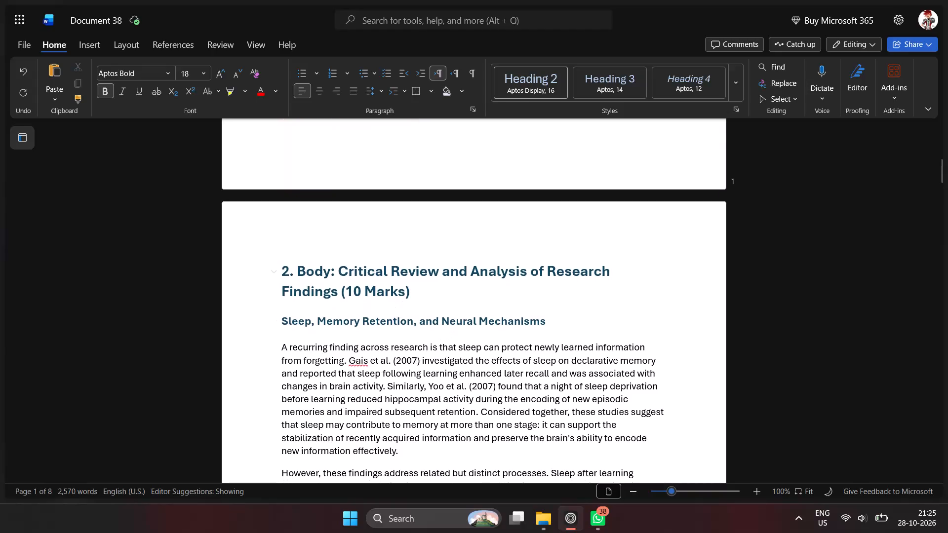
Delete the "(10 Marks)" label from the "2. Body: Critical Review and Analysis of Research Findings" heading.
drag(338, 292, 406, 294)
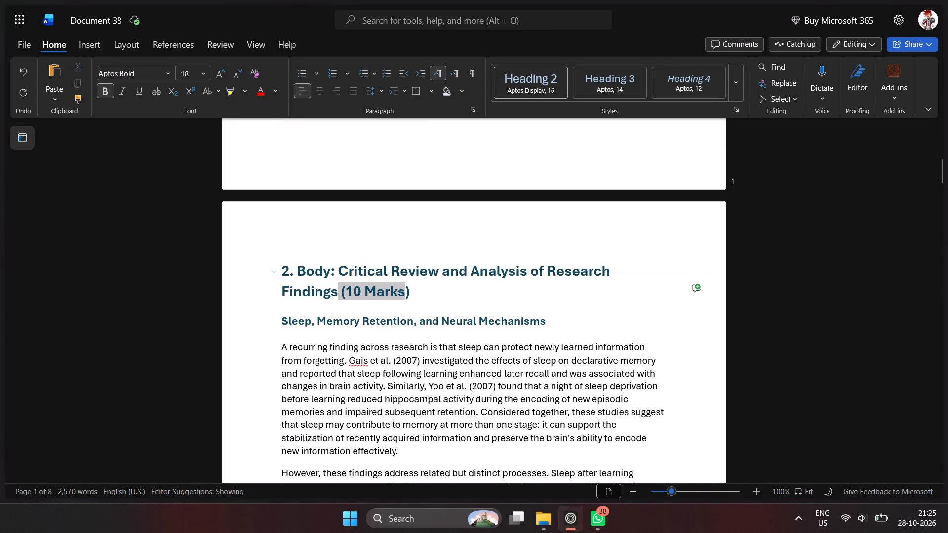
drag(406, 294, 411, 294)
key(BackSpace)
Delete the "(5 Marks)" label from the "3. Conclusion" heading.
scroll(446, 348, down, 16)
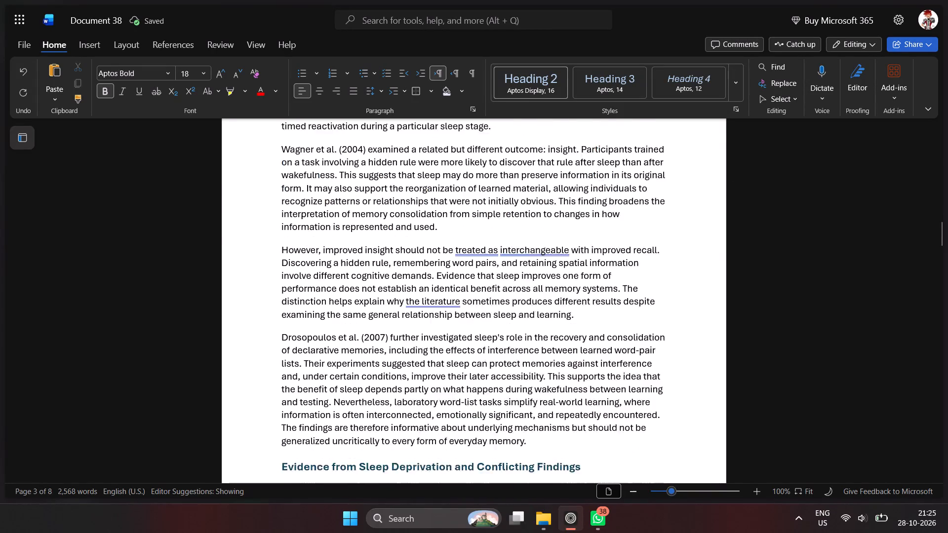
scroll(446, 348, down, 1)
scroll(446, 348, up, 1)
scroll(446, 348, down, 16)
scroll(446, 348, down, 5)
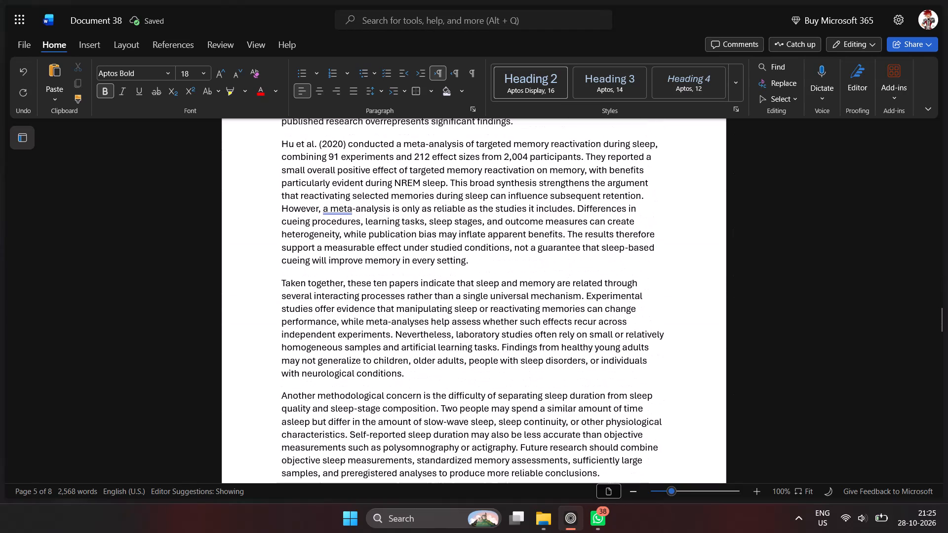
scroll(446, 348, down, 9)
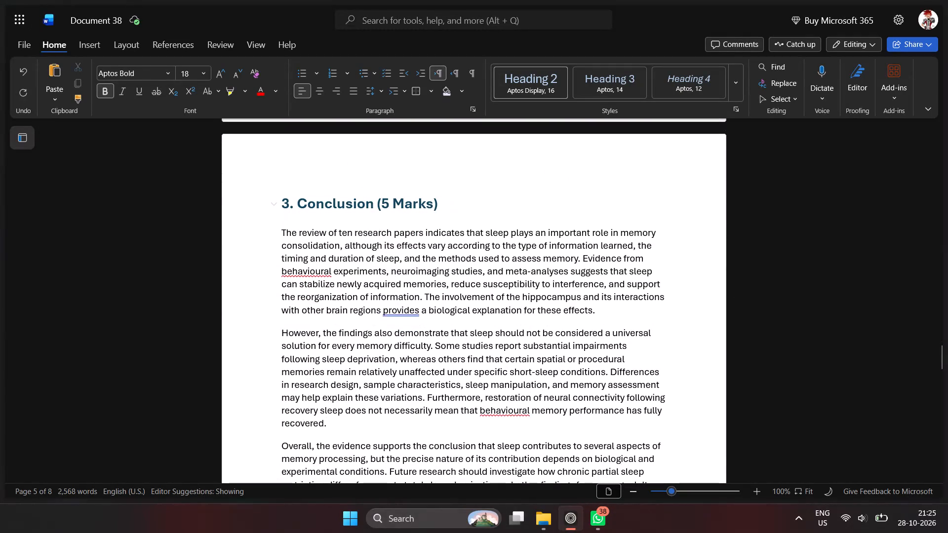
drag(374, 205, 439, 205)
key(BackSpace)
Check the rest of the document, from the conclusion to the last page, for remaining marks labels.
scroll(439, 308, down, 5)
scroll(439, 311, up, 1)
scroll(439, 311, down, 2)
scroll(439, 311, up, 1)
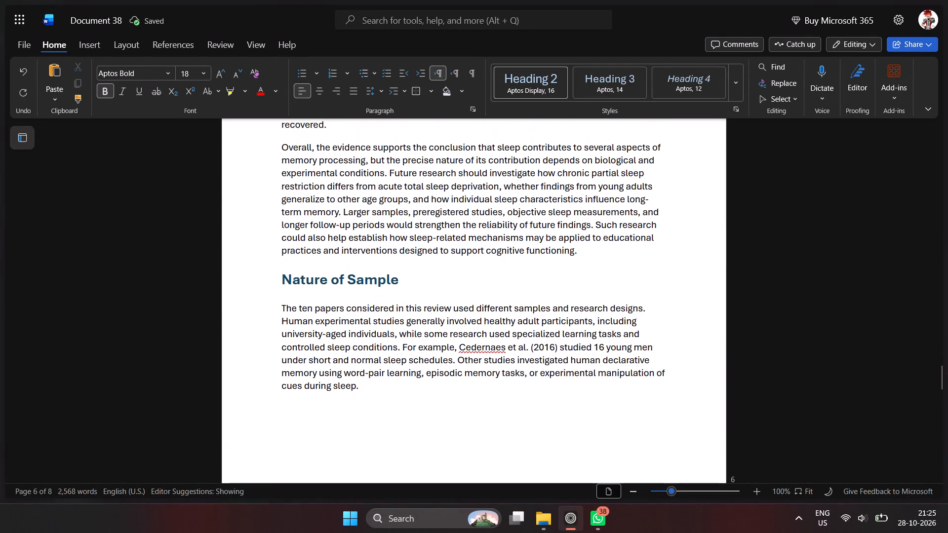
scroll(439, 311, down, 6)
scroll(439, 311, up, 1)
scroll(439, 311, down, 16)
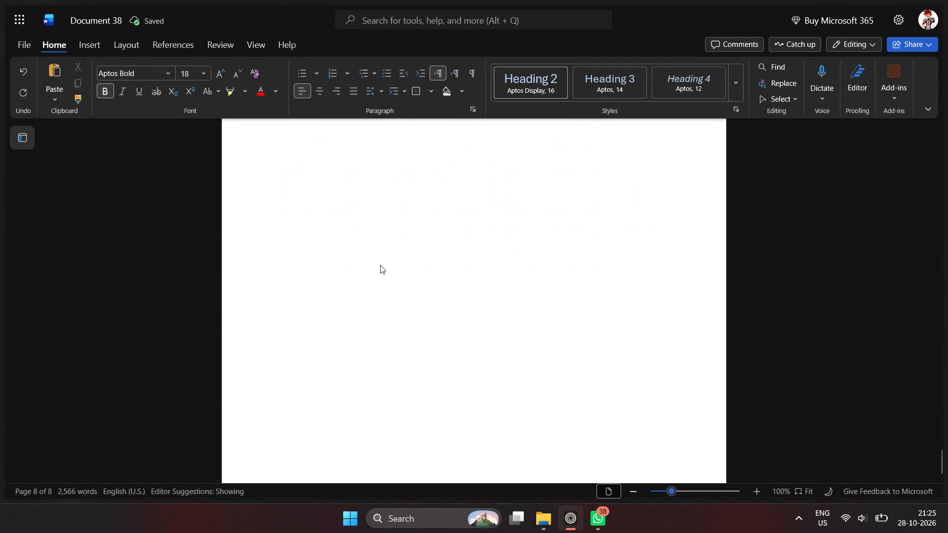
Export the corrected Document 38 as a PDF and download it.
click(20, 45)
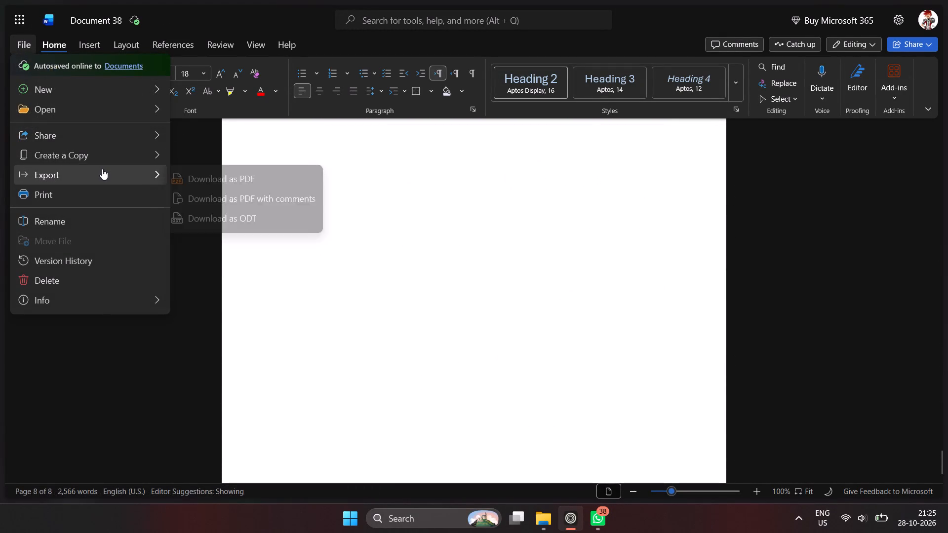
click(194, 180)
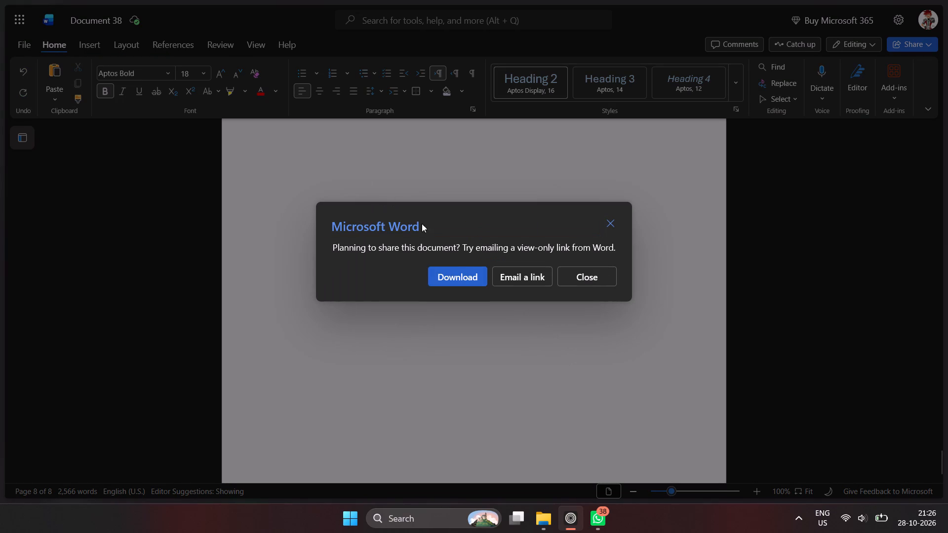
click(453, 280)
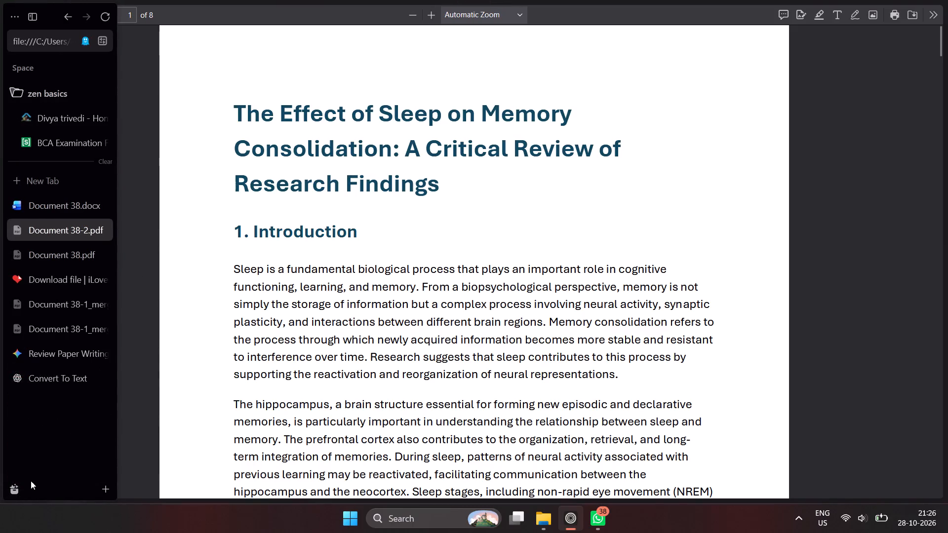
Go to iLovePDF's Merge PDF tool and upload "front oage", "Document 38-2" and "Document 41" from Downloads.
click(70, 175)
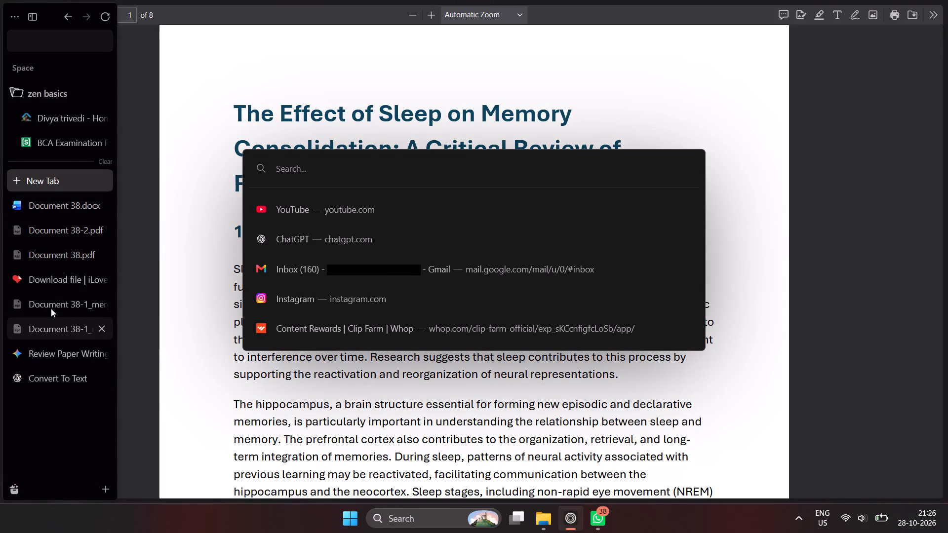
click(49, 284)
click(156, 24)
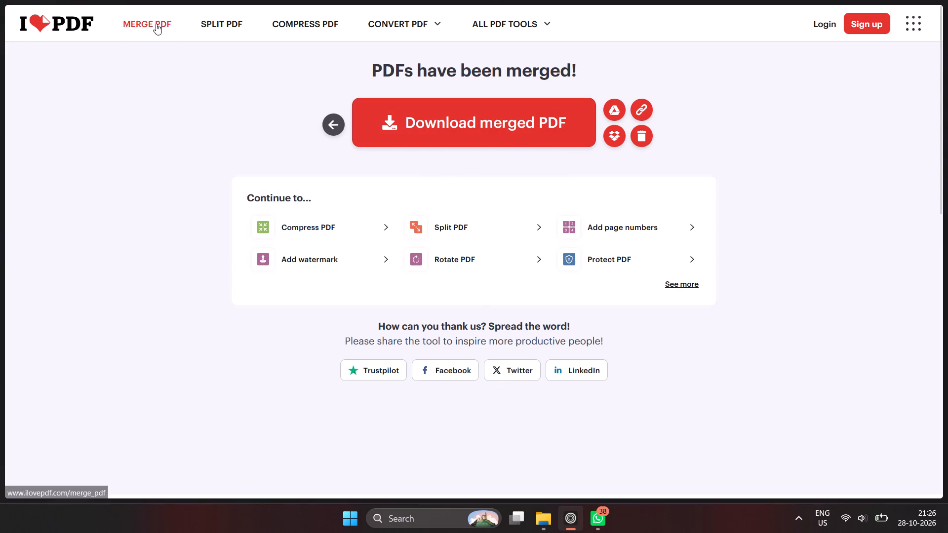
click(462, 152)
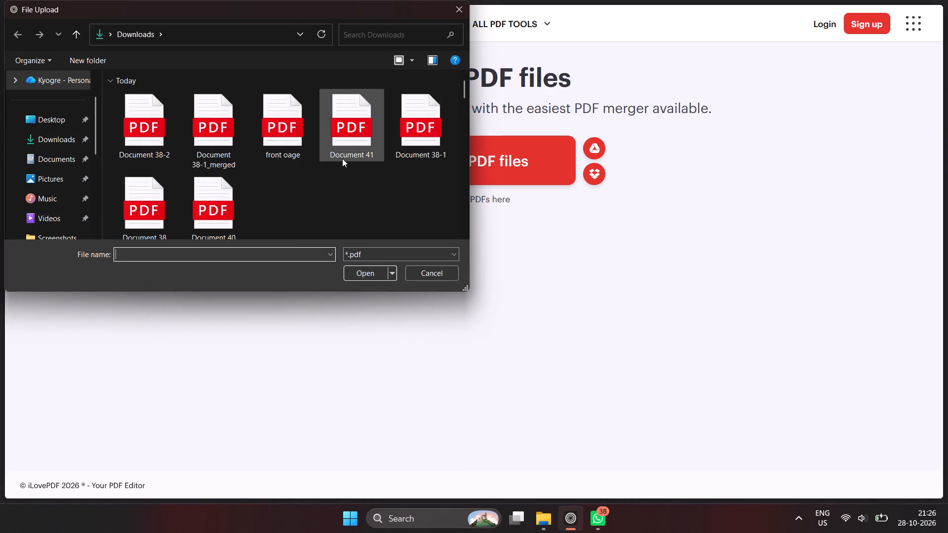
click(284, 140)
ctrl+click(132, 129)
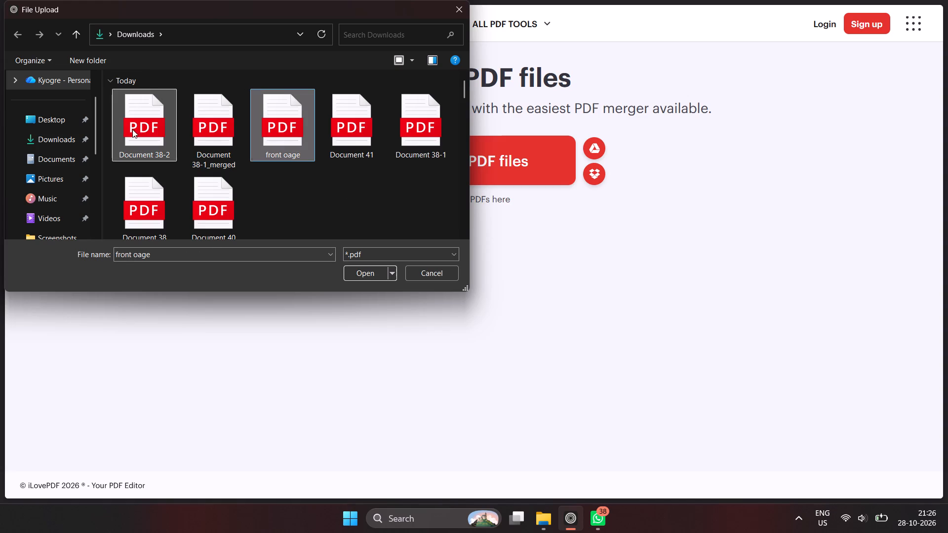
ctrl+click(341, 143)
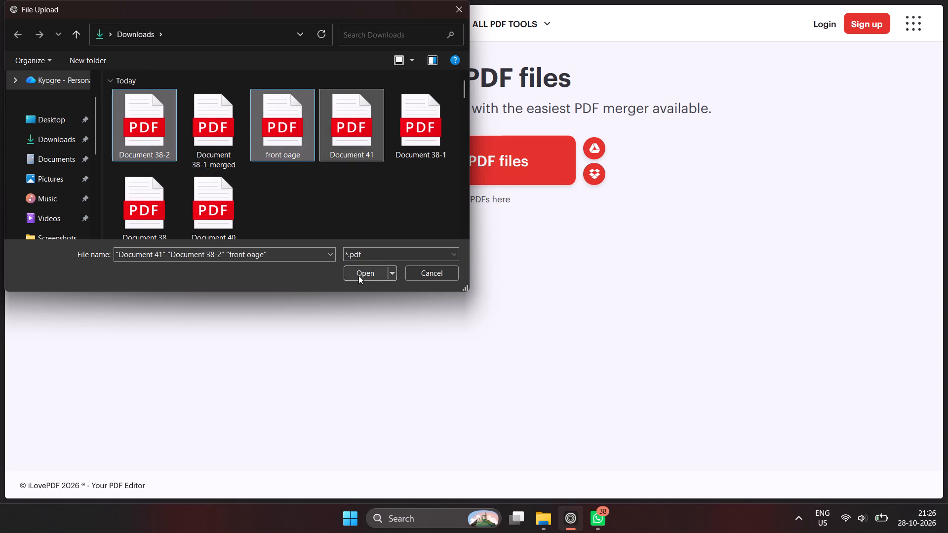
click(358, 275)
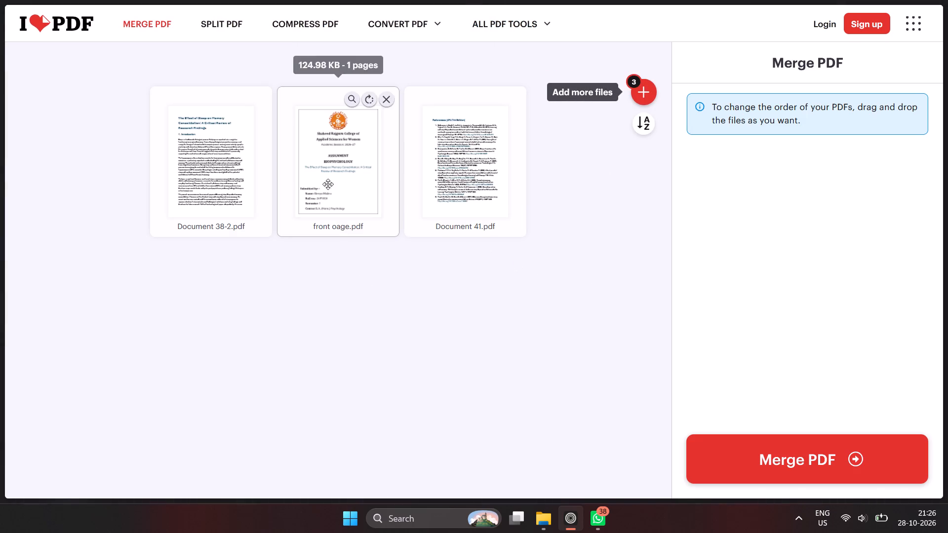
Place front oage.pdf before Document 38-2.pdf, merge the three files and download the merged PDF.
drag(332, 187, 151, 198)
click(773, 454)
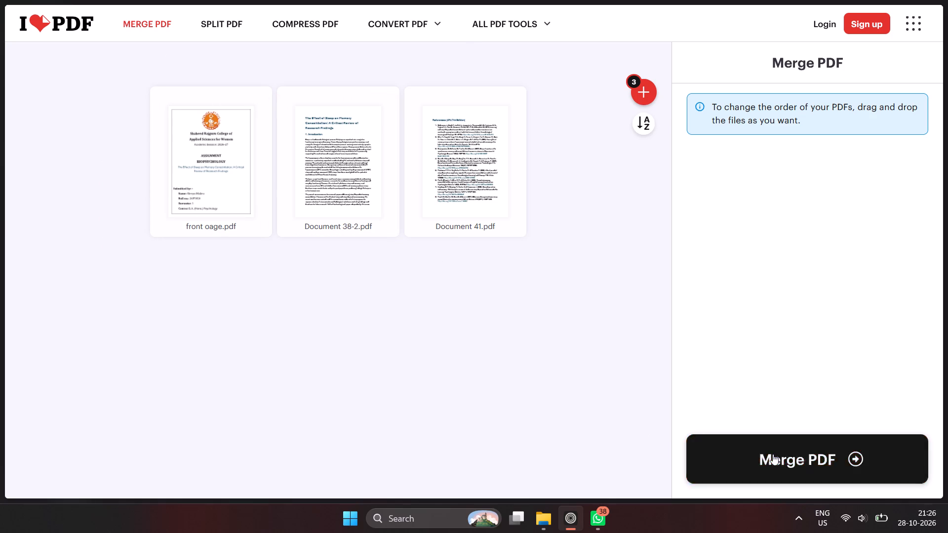
click(446, 144)
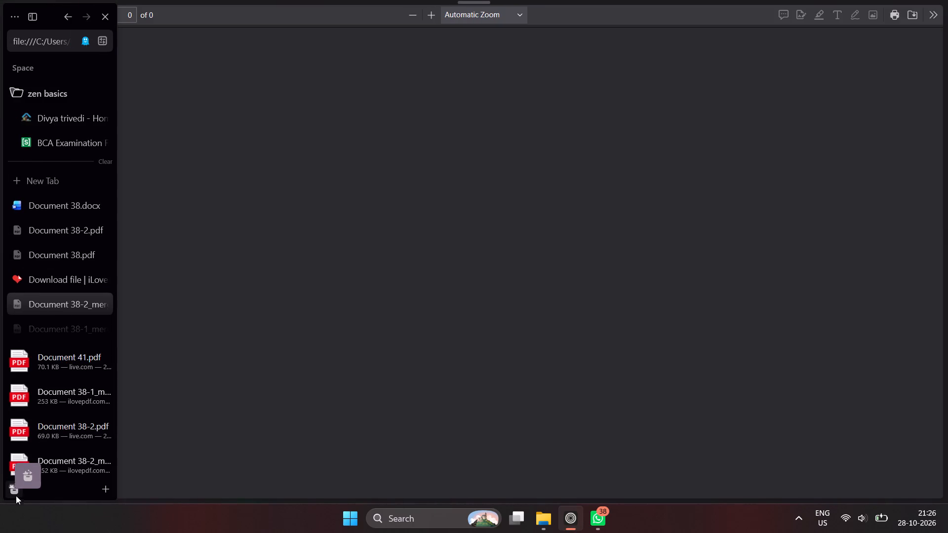
Review the merged PDF at 80% zoom from the cover page through the section headings to the references.
scroll(576, 269, down, 3)
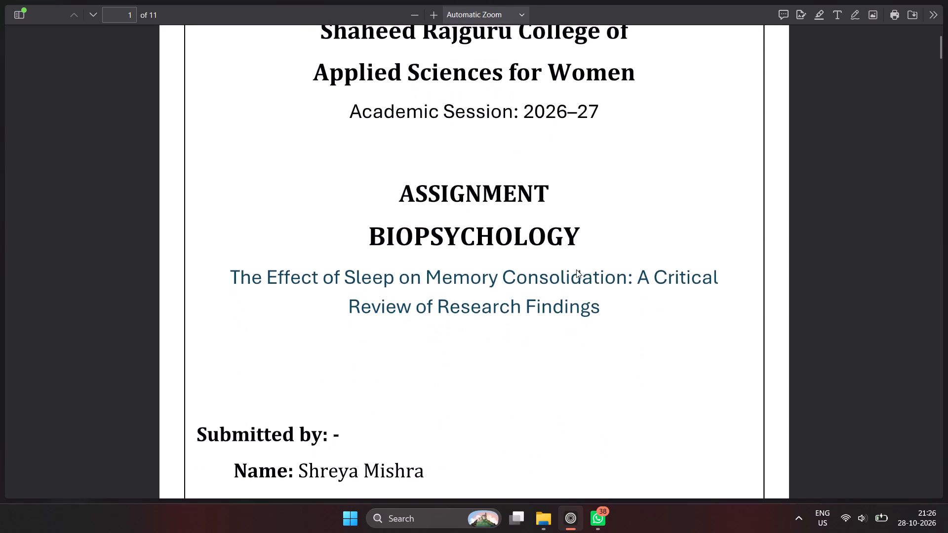
key(ctrl+minus)
key(ctrl+minus)
key(ctrl+minus)
key(ctrl+minus)
scroll(670, 319, down, 1)
scroll(670, 319, up, 1)
scroll(670, 319, down, 3)
scroll(670, 319, up, 1)
scroll(670, 319, down, 12)
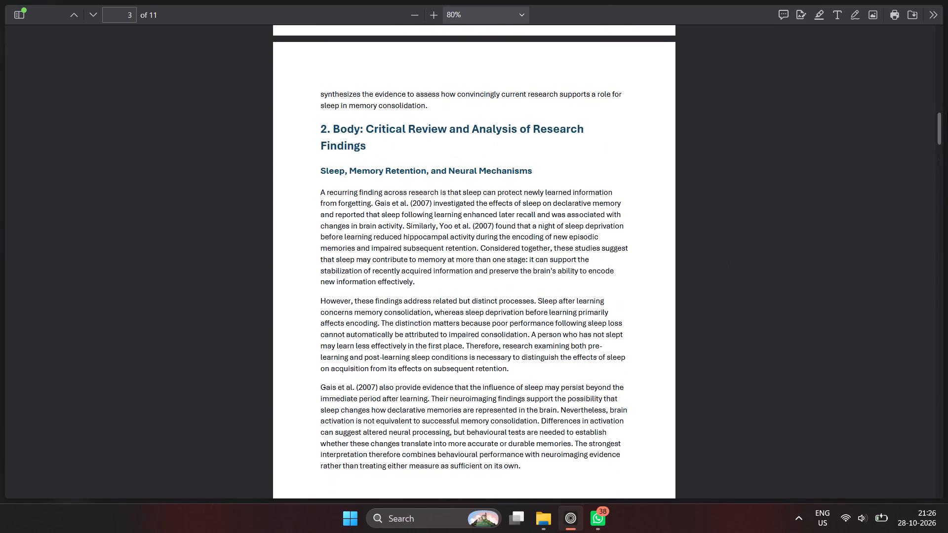
drag(938, 125, 938, 126)
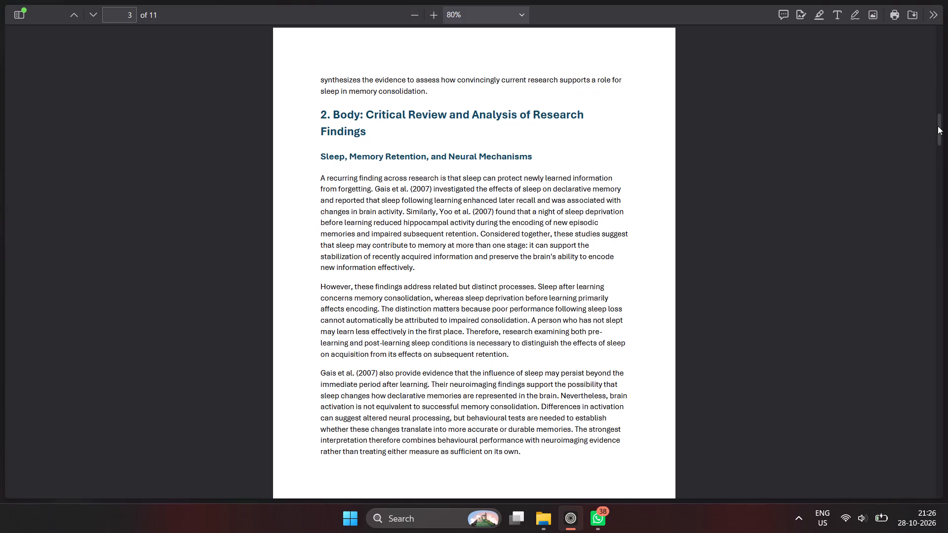
drag(938, 126, 939, 107)
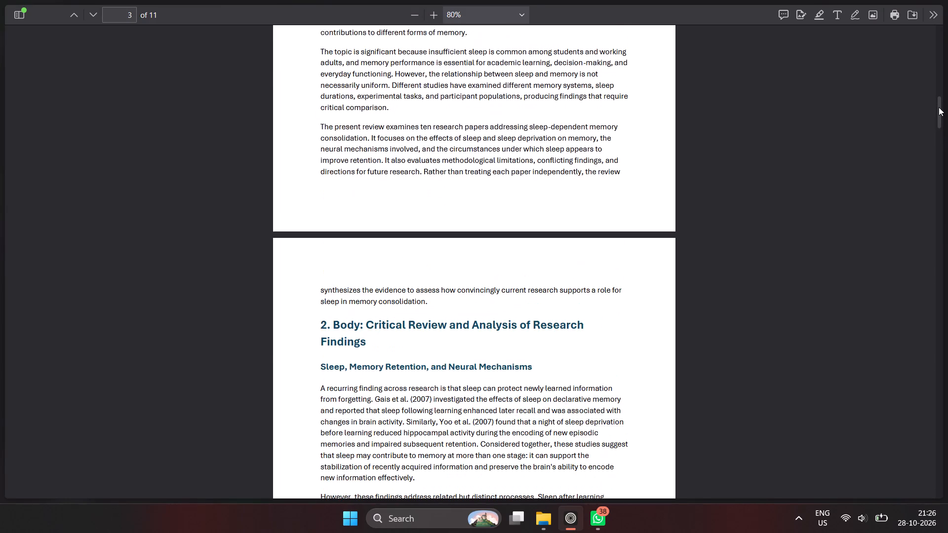
drag(939, 107, 941, 110)
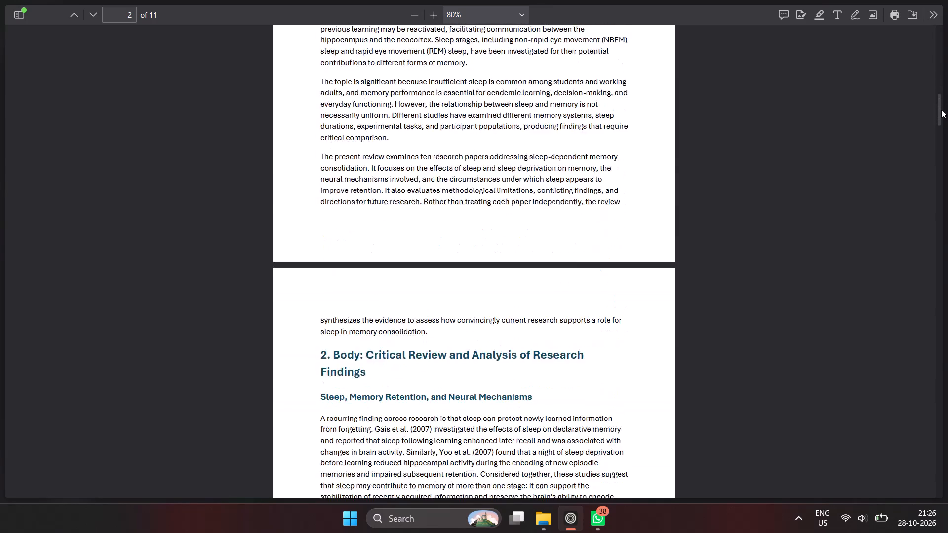
drag(941, 110, 947, 171)
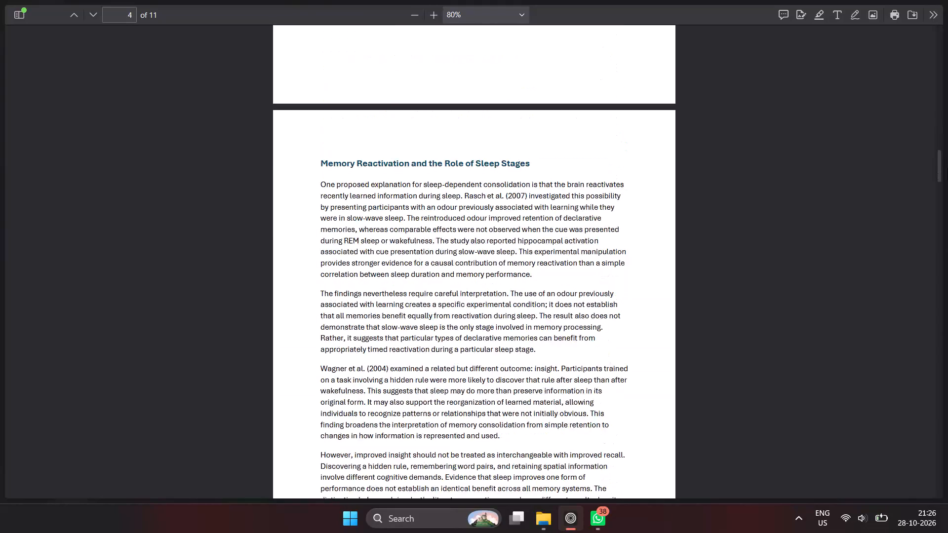
drag(947, 171, 947, 306)
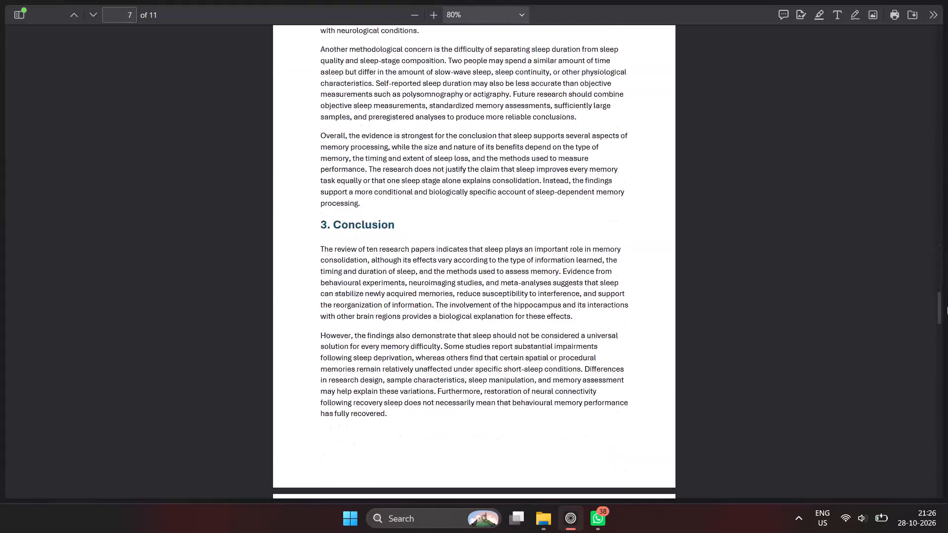
drag(947, 306, 940, 382)
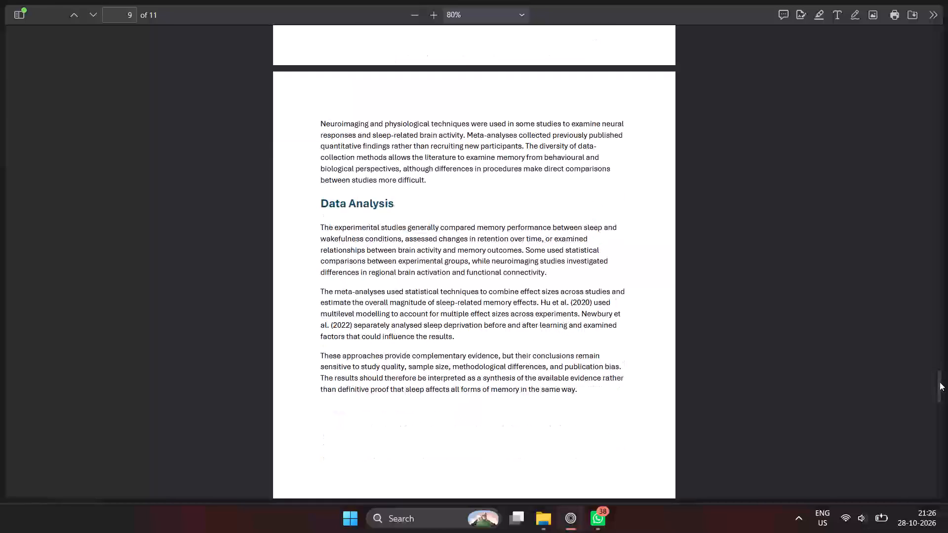
drag(940, 382, 947, 451)
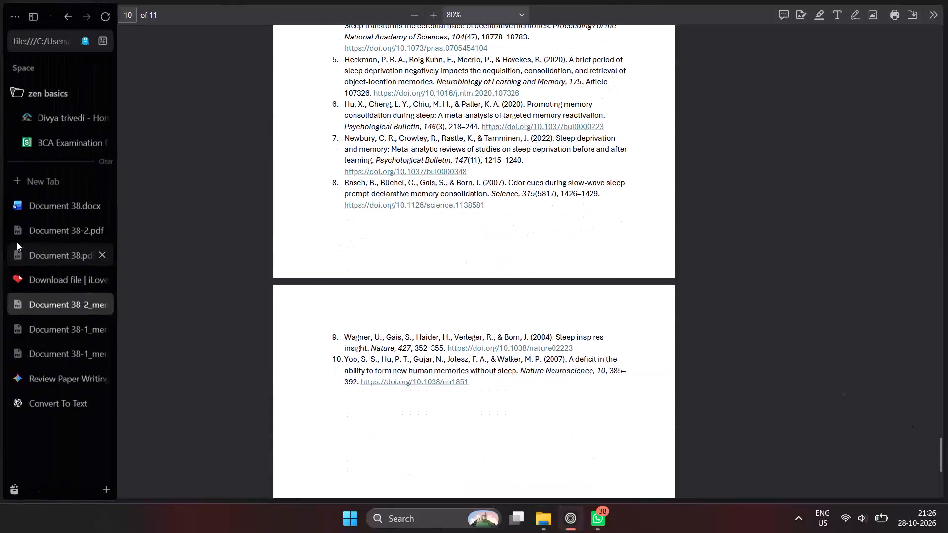
Return to Document 38 in Word and delete "Body:" from the section 2 heading, leaving "2. Critical Review and Analysis of Research Findings".
click(53, 230)
click(48, 216)
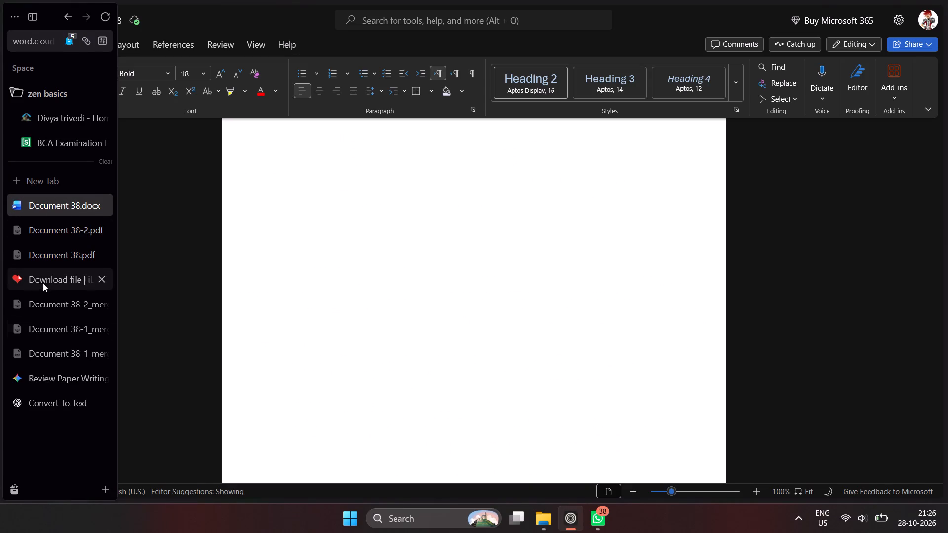
scroll(344, 135, up, 2)
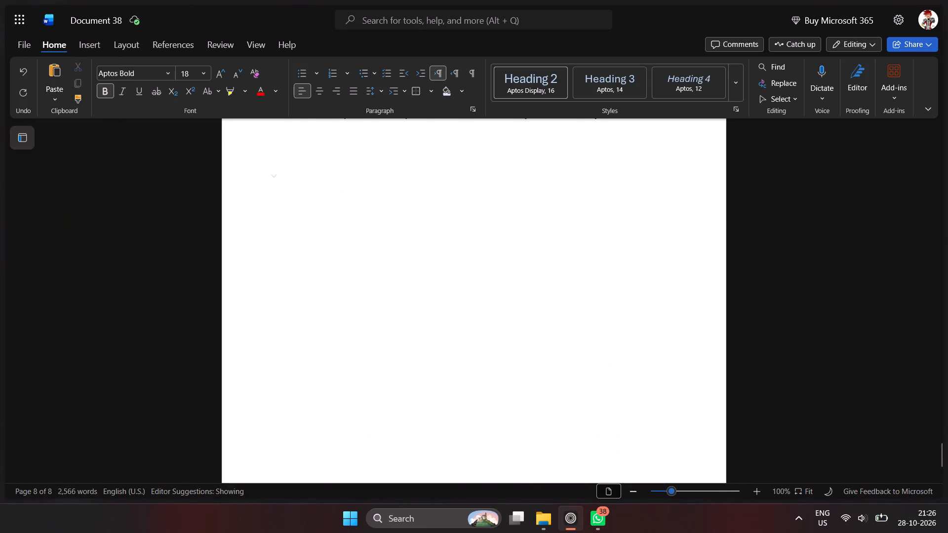
scroll(562, 212, up, 5)
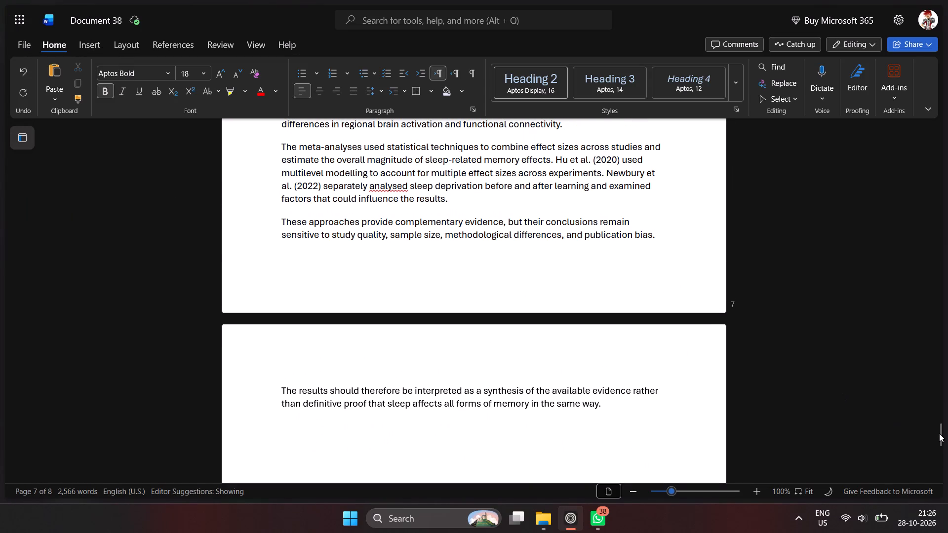
drag(941, 432, 941, 227)
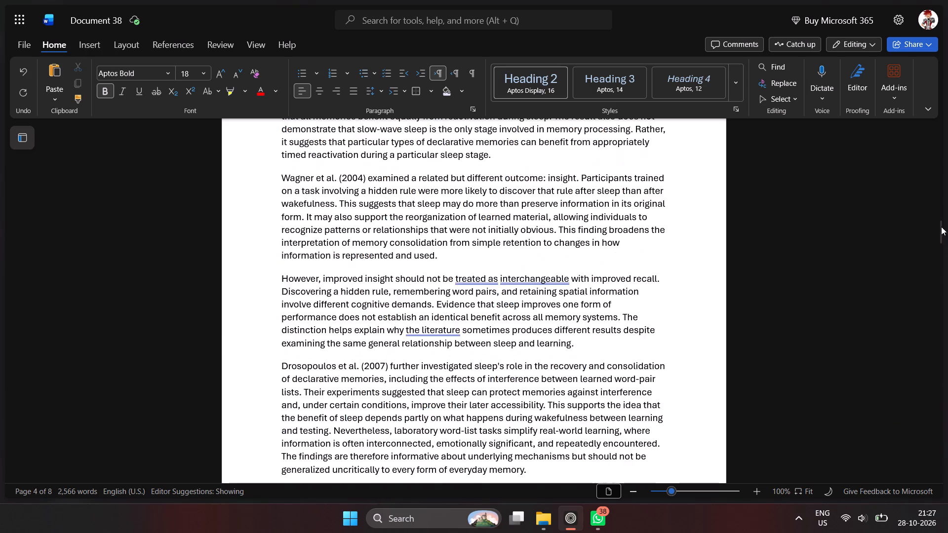
drag(941, 227, 934, 160)
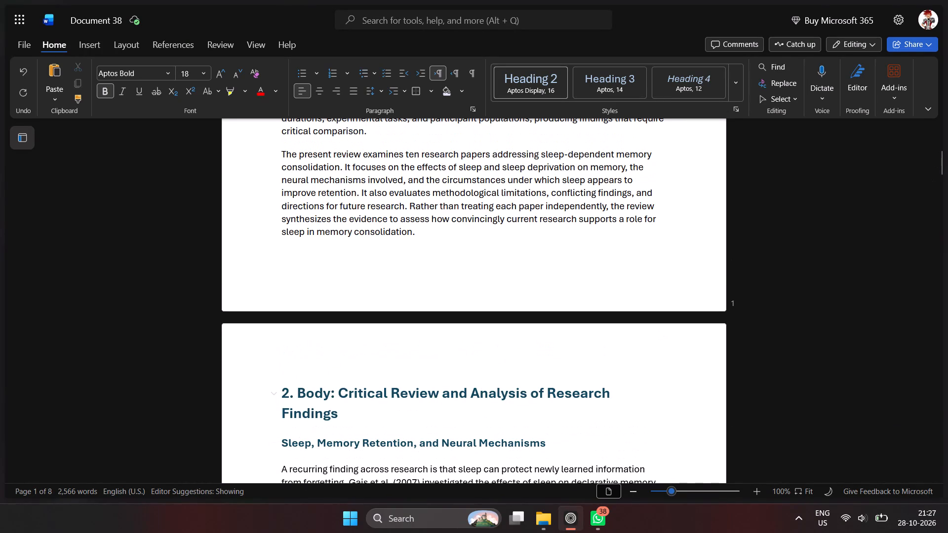
drag(338, 389, 299, 391)
key(BackSpace)
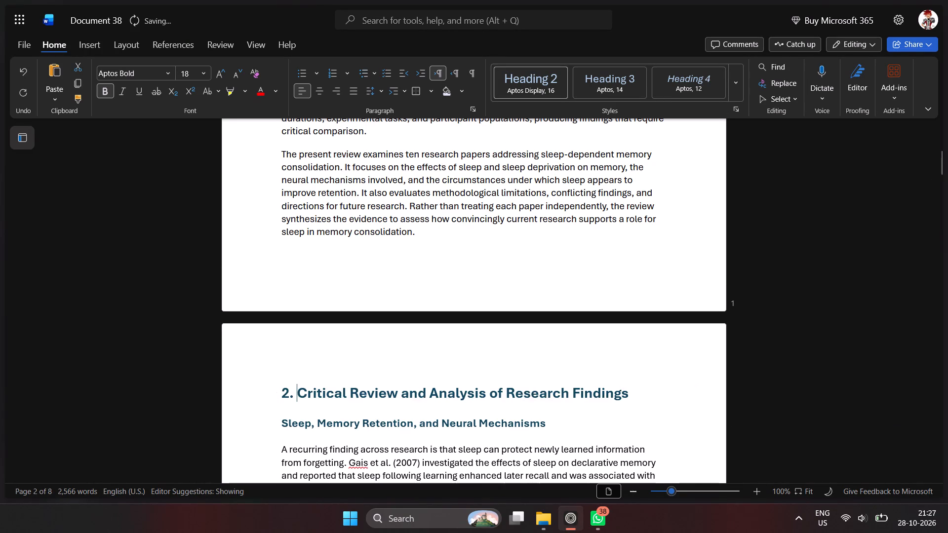
Check the rest of Document 38 from the section 2 heading through the conclusion to the last page.
scroll(465, 367, down, 15)
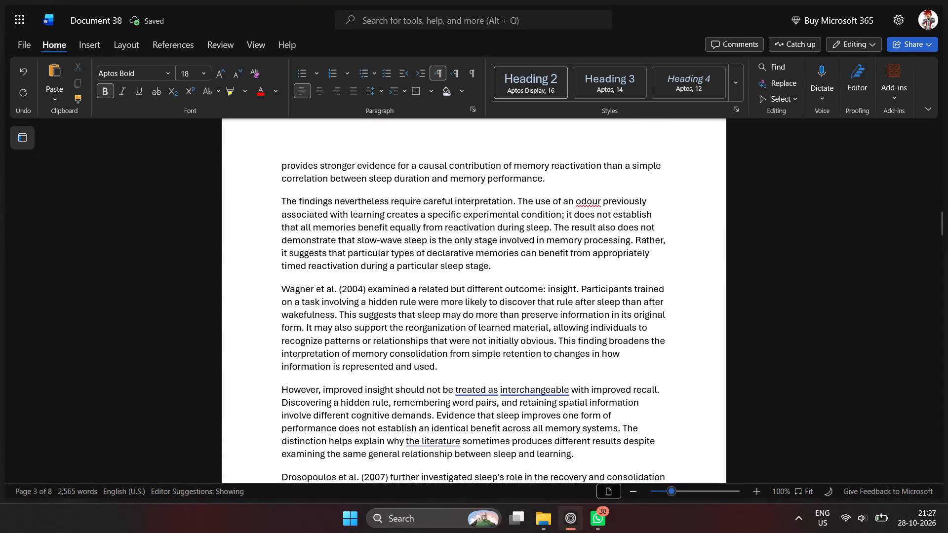
scroll(465, 367, down, 3)
scroll(465, 367, up, 1)
scroll(465, 367, down, 17)
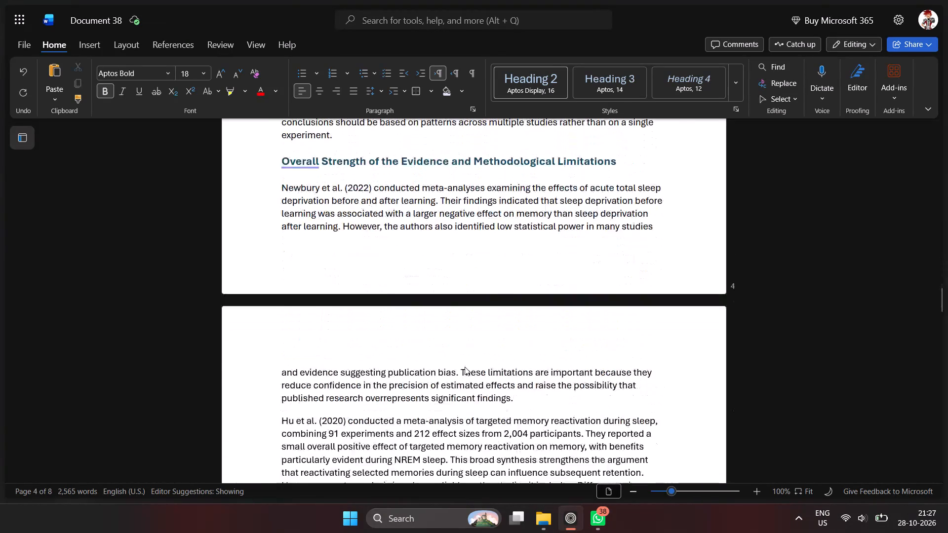
scroll(465, 367, up, 1)
scroll(465, 367, down, 4)
scroll(465, 367, up, 1)
scroll(465, 367, down, 1)
scroll(465, 367, up, 1)
scroll(465, 367, down, 2)
scroll(465, 367, up, 1)
scroll(465, 367, down, 9)
scroll(465, 367, up, 1)
scroll(465, 367, down, 2)
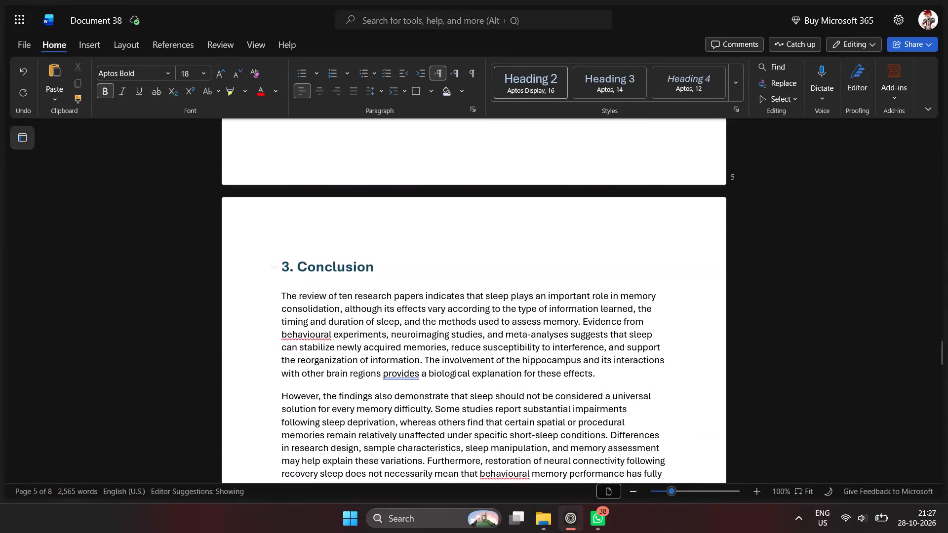
scroll(465, 367, down, 5)
scroll(465, 367, up, 1)
scroll(465, 367, down, 16)
scroll(465, 367, down, 5)
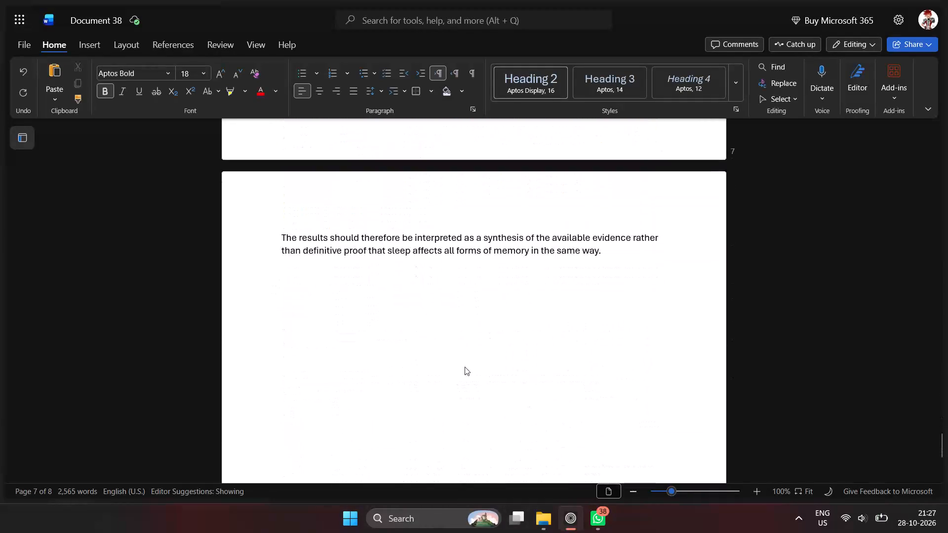
scroll(465, 367, down, 3)
Export the corrected Document 38 as a PDF and download it.
click(21, 46)
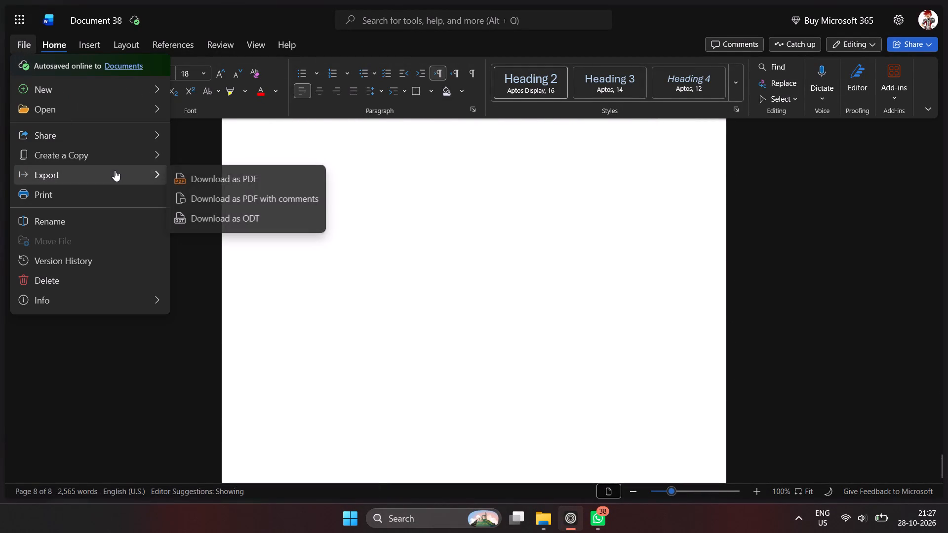
click(244, 171)
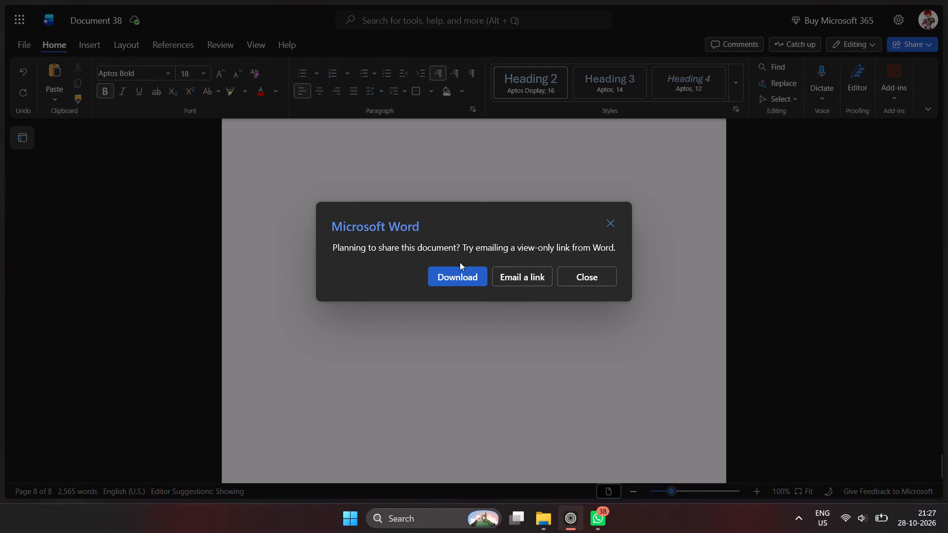
click(461, 271)
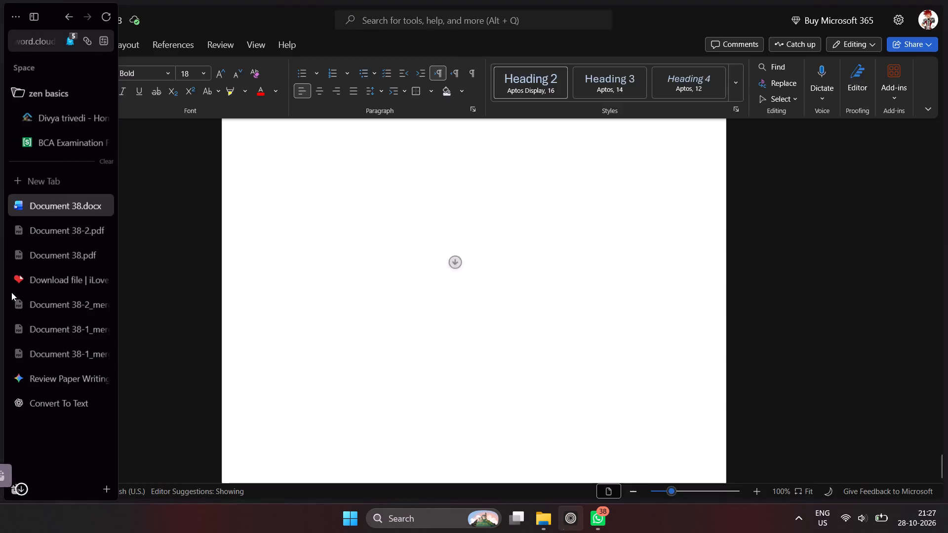
Return to iLovePDF's Merge PDF tool and upload "front oage", "Document 38-3" and "Document 41" from Downloads.
click(49, 305)
click(149, 33)
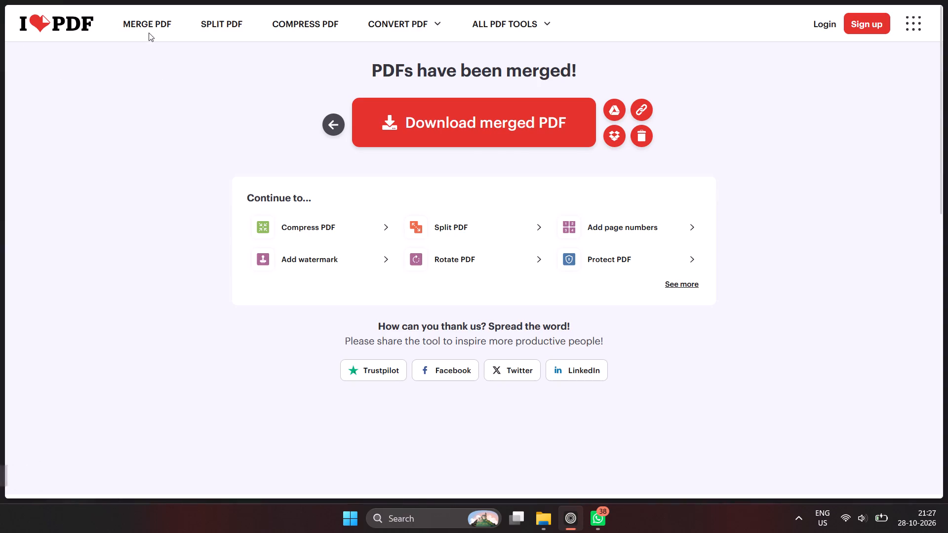
click(145, 28)
click(431, 161)
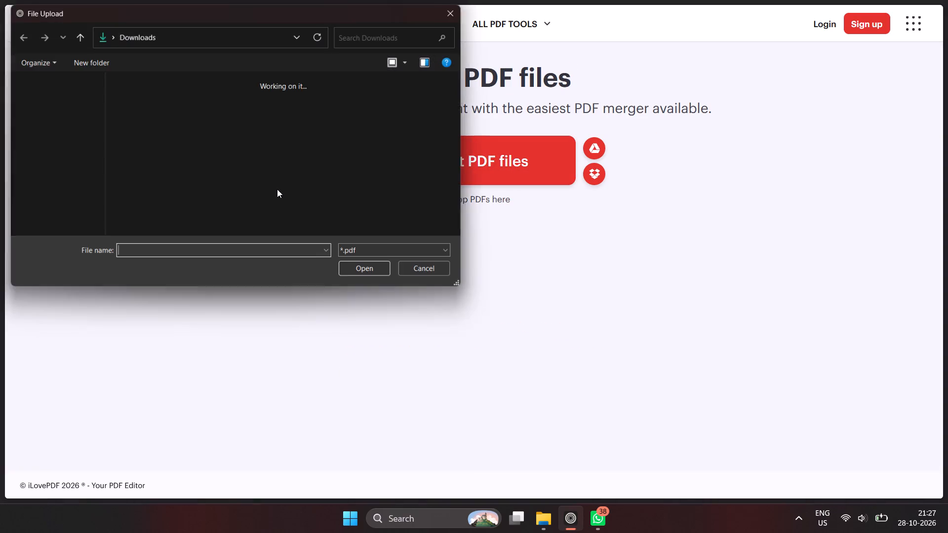
ctrl+click(411, 149)
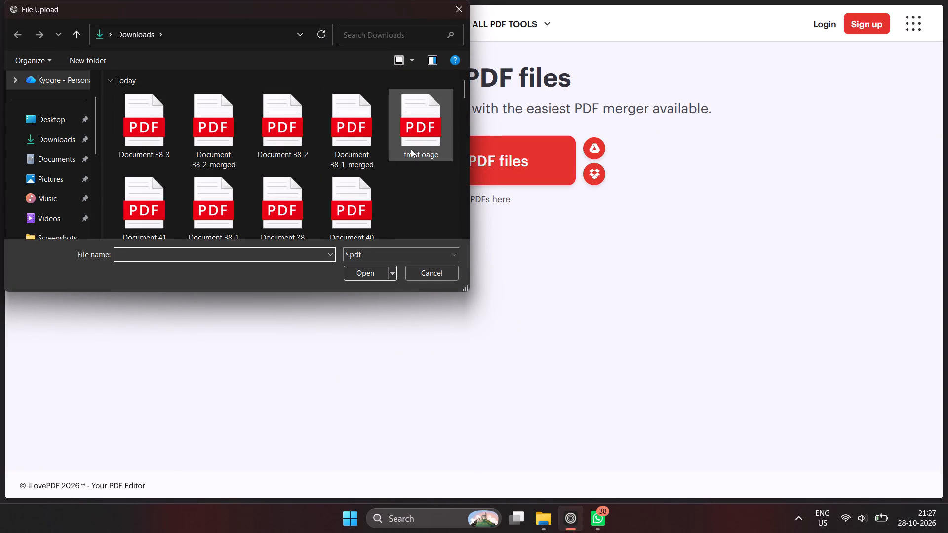
ctrl+click(145, 142)
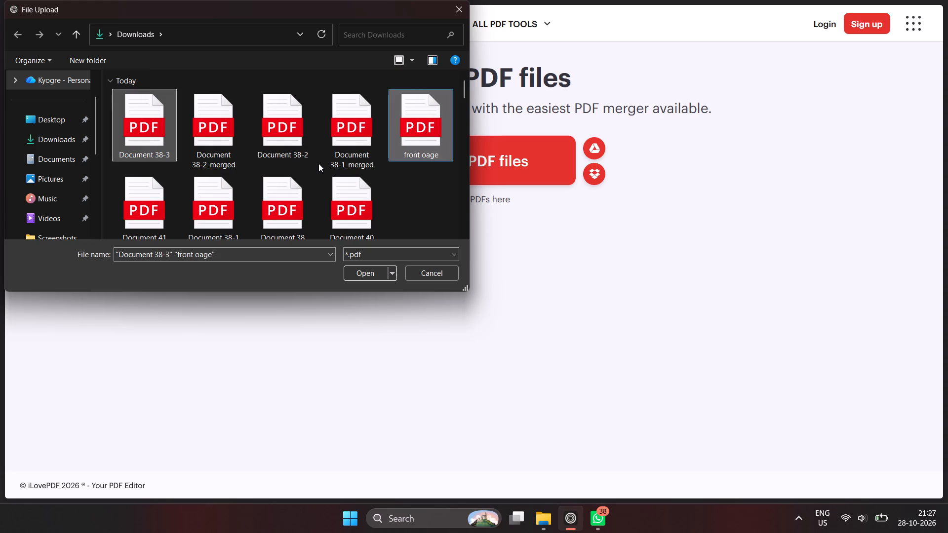
scroll(296, 166, down, 1)
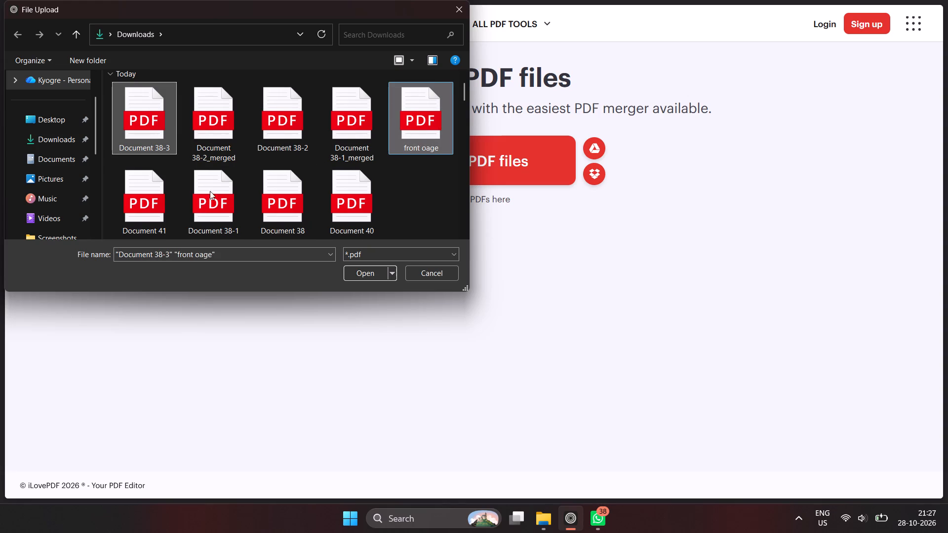
ctrl+click(145, 205)
click(362, 272)
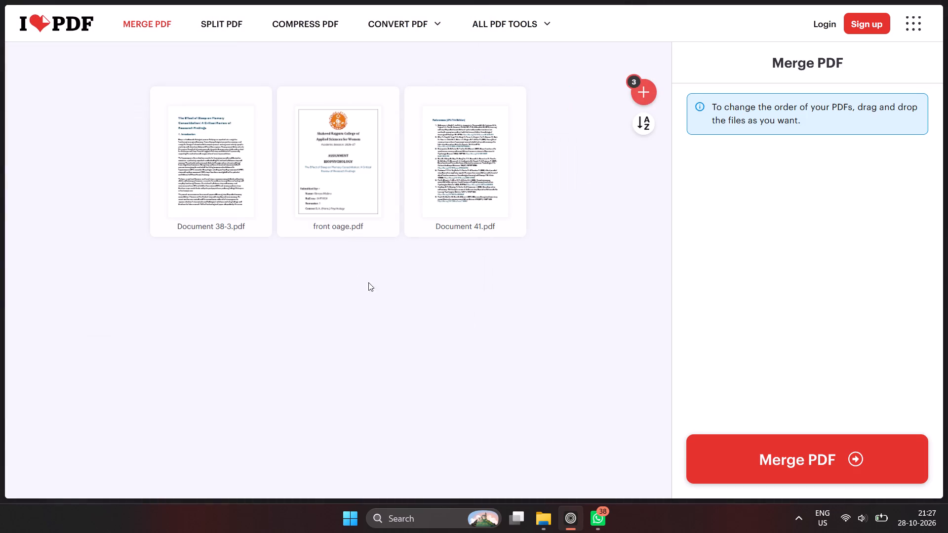
Place front oage.pdf before Document 38-3.pdf, merge the three files and download the merged PDF.
drag(368, 191, 137, 219)
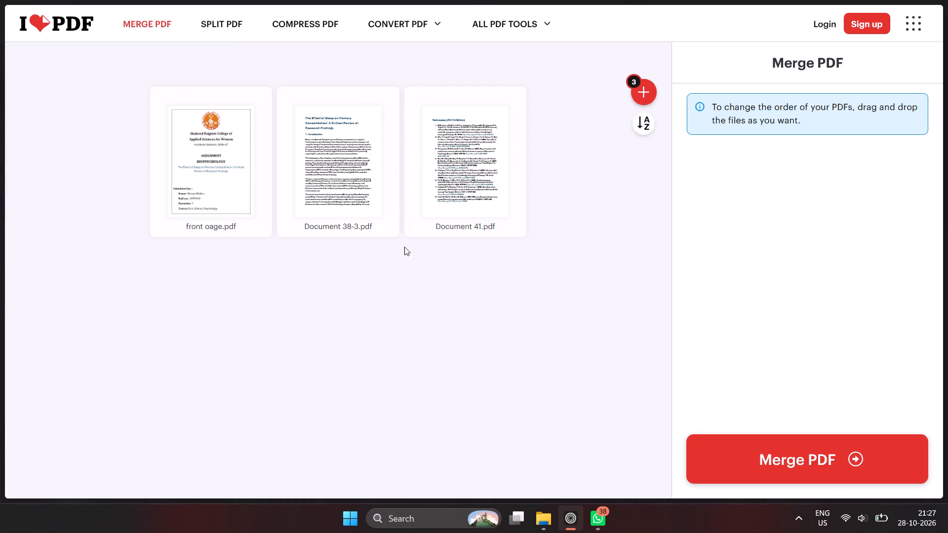
click(800, 466)
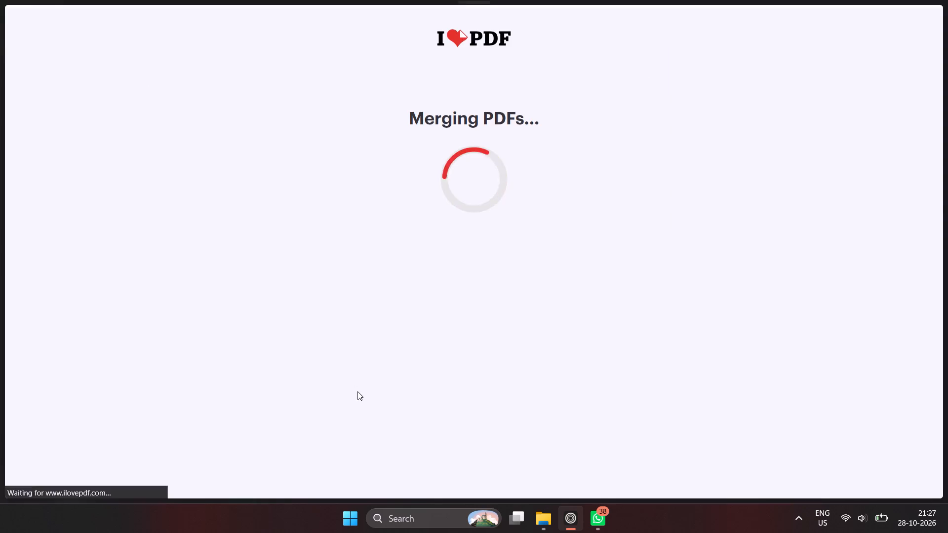
click(408, 114)
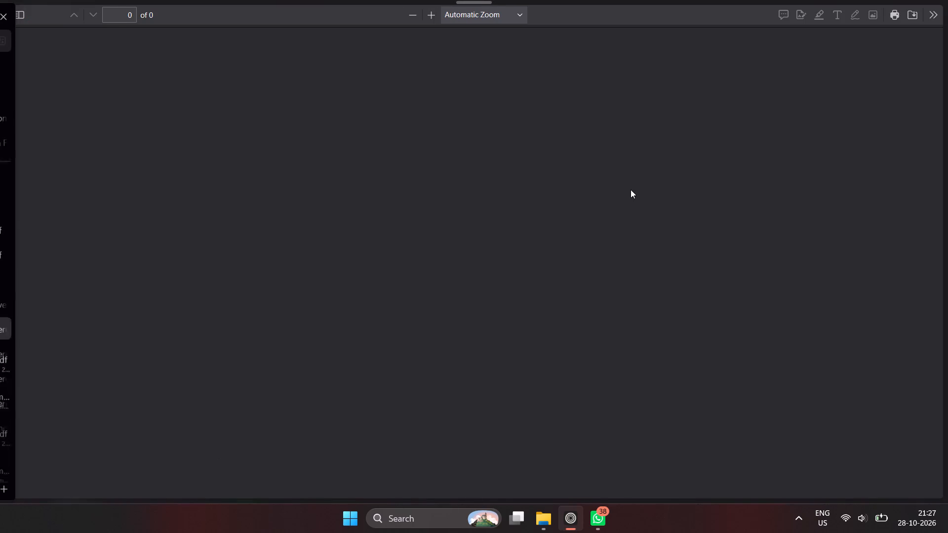
Review the new merged PDF at 70% zoom from the cover page to the end of the references.
scroll(612, 195, down, 3)
key(ctrl+minus)
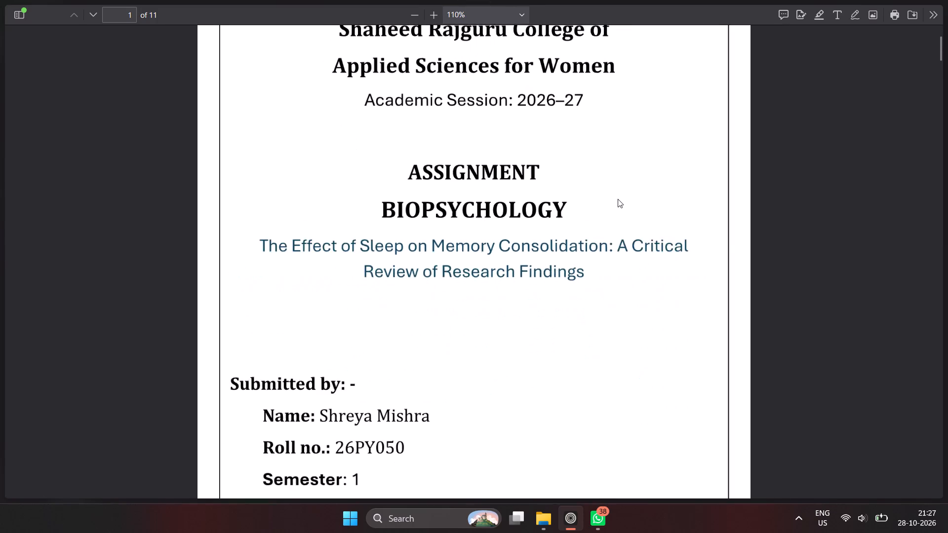
key(ctrl+minus)
key(ctrl+minus)
key(ctrl+minus)
key(ctrl+minus)
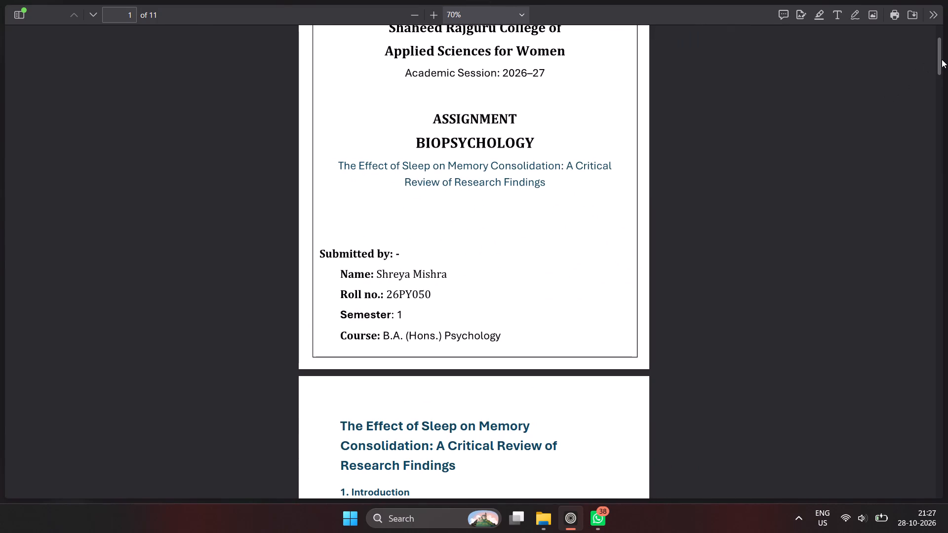
drag(942, 59, 947, 144)
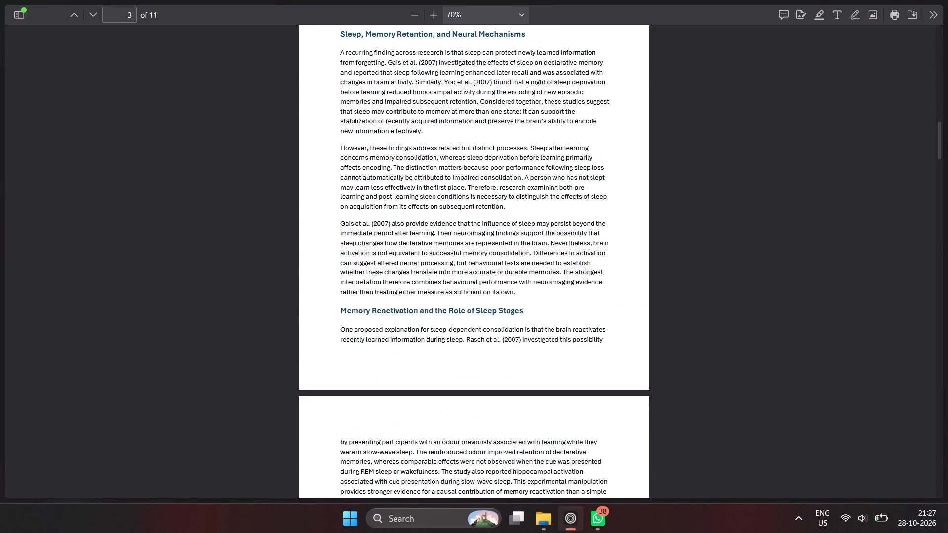
drag(947, 144, 947, 373)
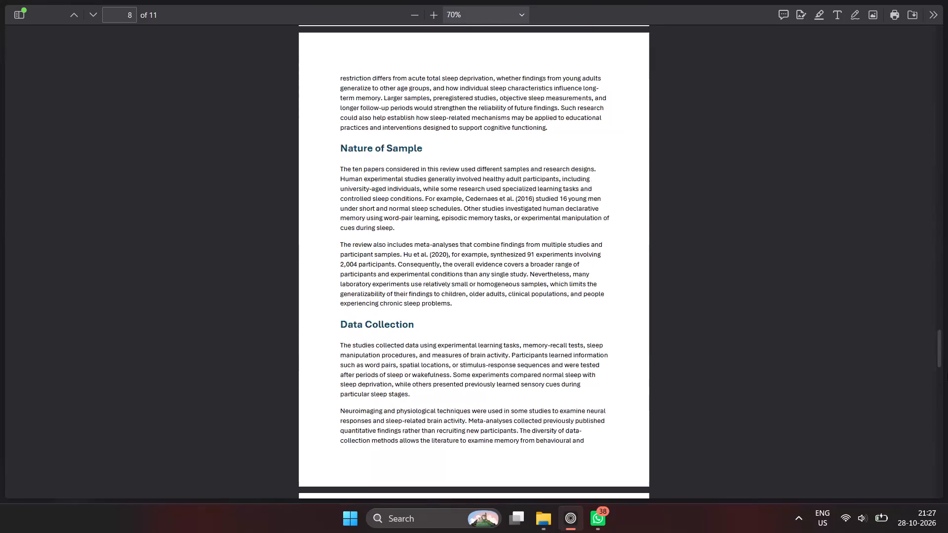
drag(947, 373, 947, 472)
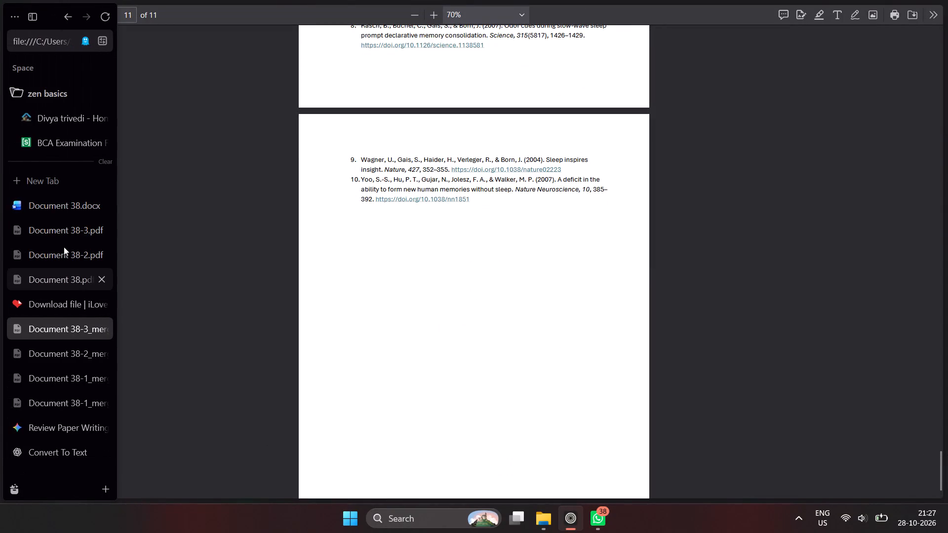
Switch to File Explorer, open Downloads and pick up "Document 38-3_merged" for sharing in WhatsApp.
click(543, 525)
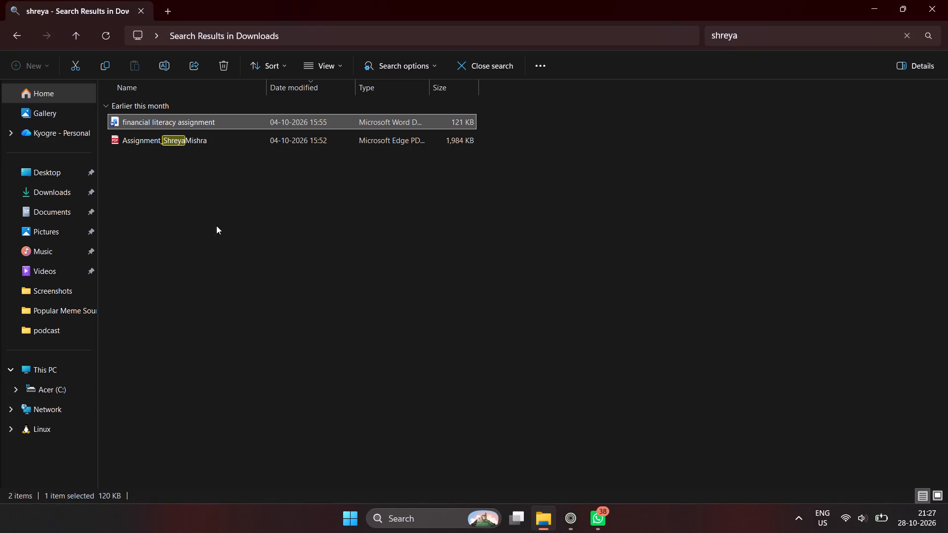
click(57, 184)
click(203, 185)
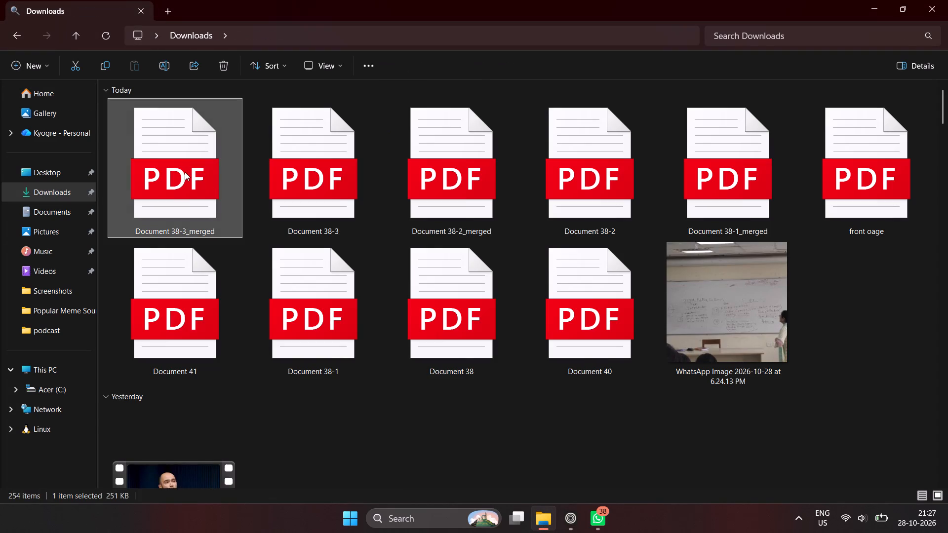
click(185, 172)
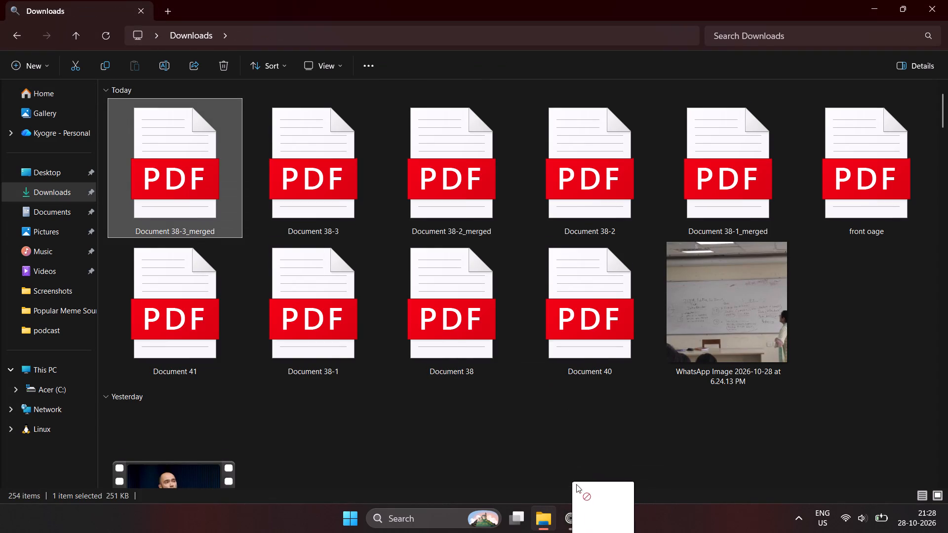
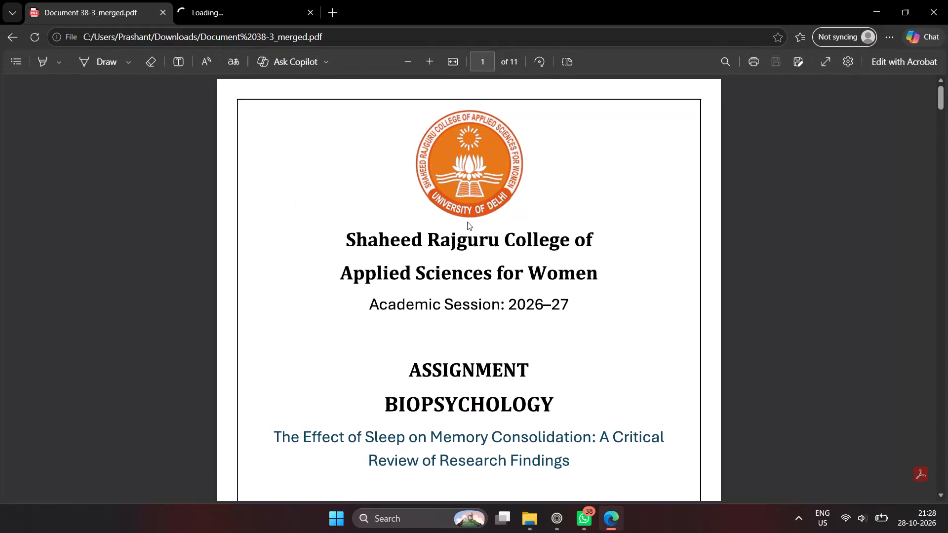
View "Document 38-3_merged.pdf" at 67% zoom and skim from the cover page to the last references and back.
key(ctrl+minus)
key(ctrl+minus)
key(ctrl+minus)
key(ctrl+minus)
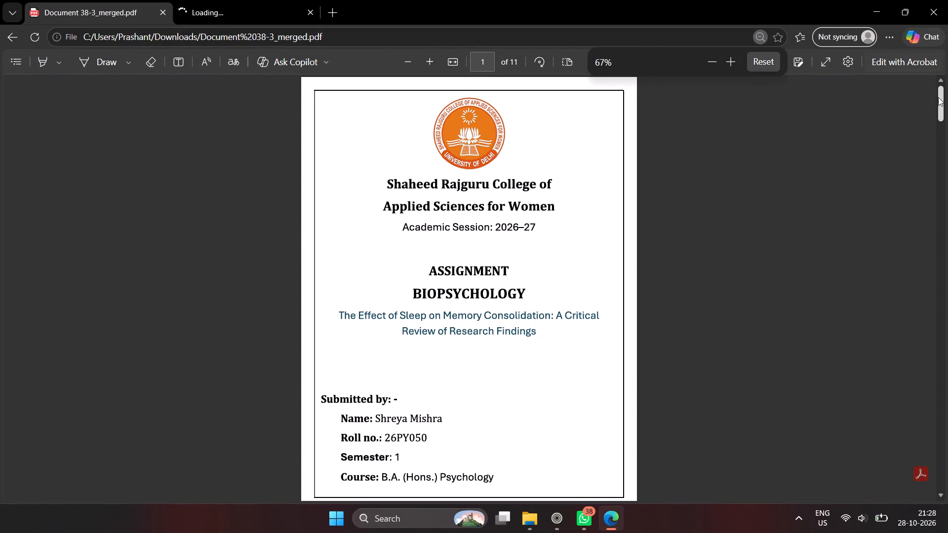
drag(938, 97, 947, 221)
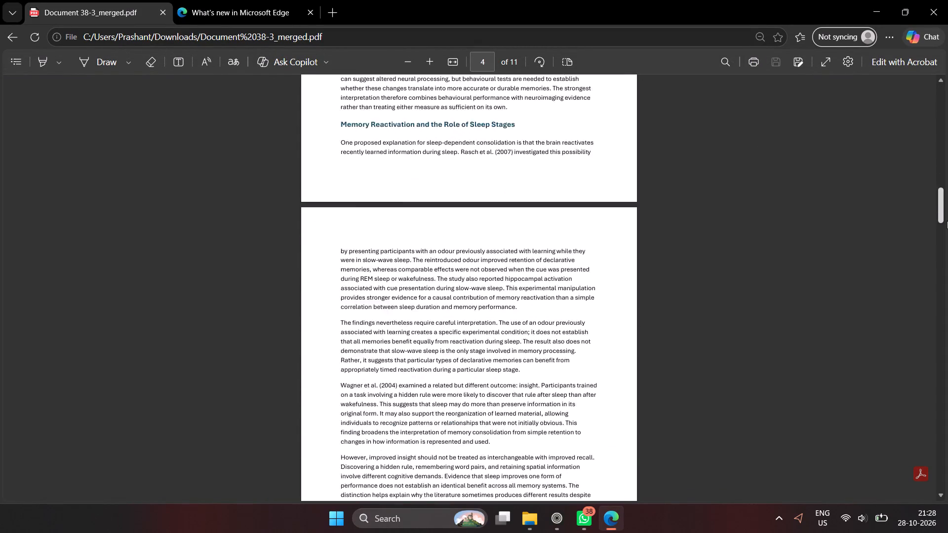
drag(947, 221, 946, 190)
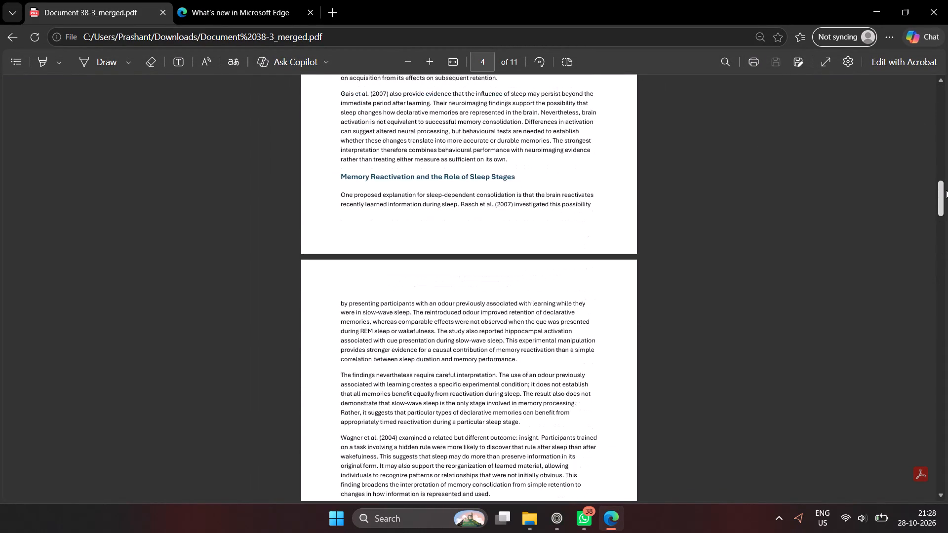
drag(946, 190, 947, 210)
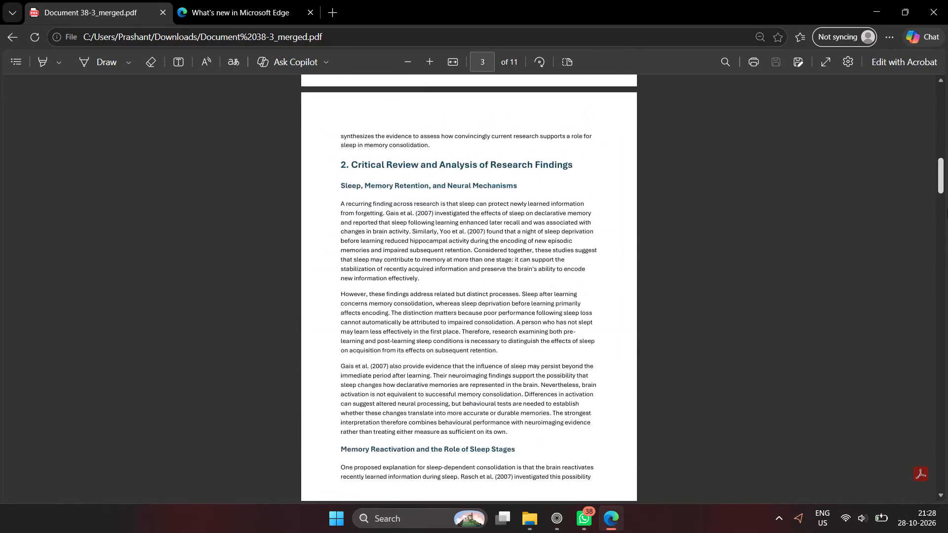
drag(947, 210, 946, 461)
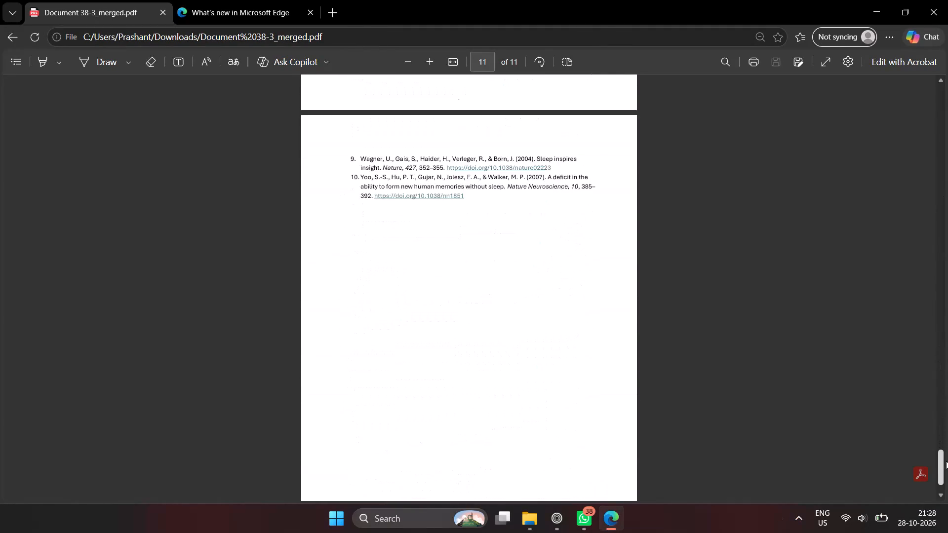
drag(946, 461, 946, 339)
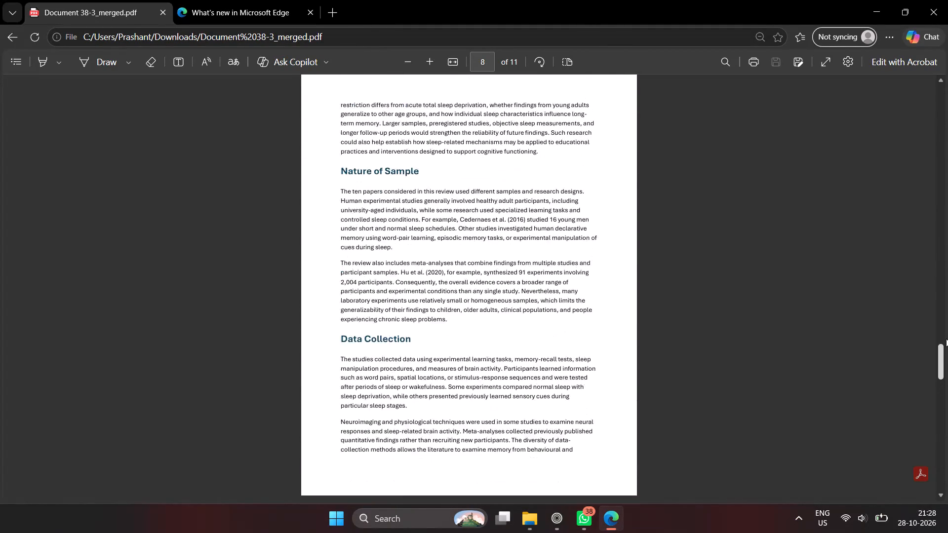
drag(946, 339, 938, 182)
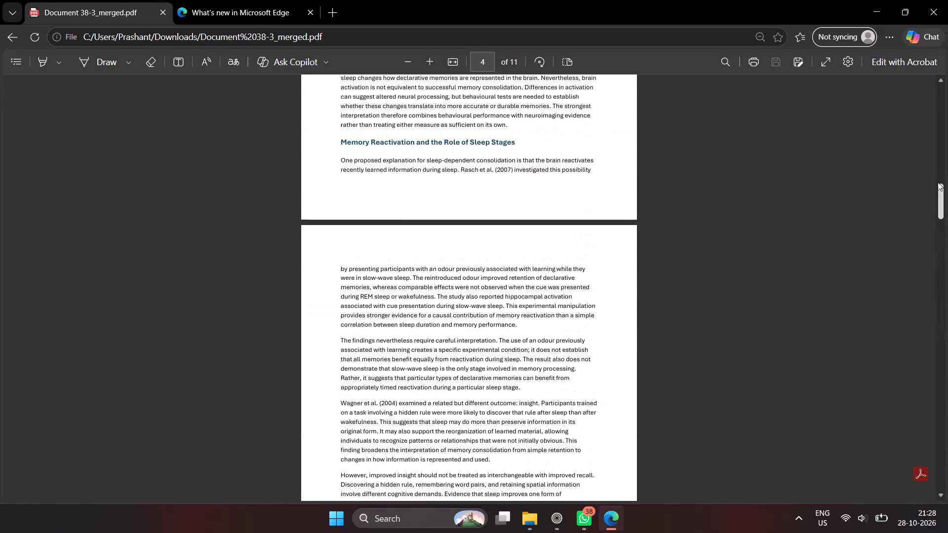
drag(938, 182, 942, 102)
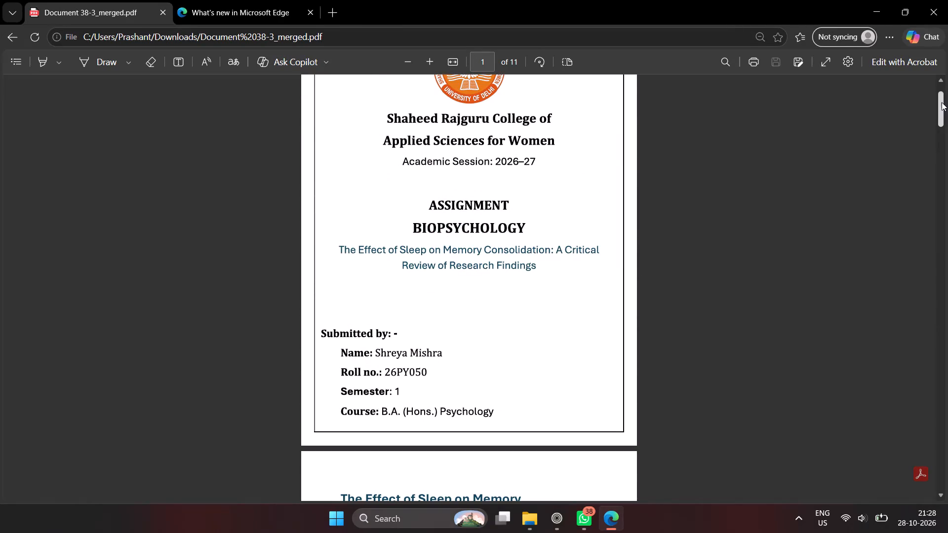
Check the merged PDF page by page, from the cover page through the review's headings to the end of the references.
scroll(802, 204, down, 5)
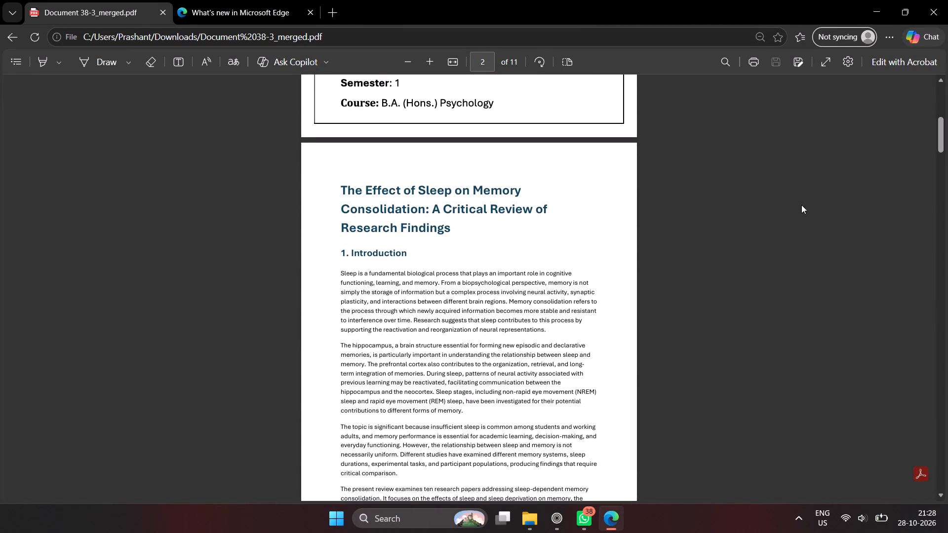
scroll(694, 266, down, 5)
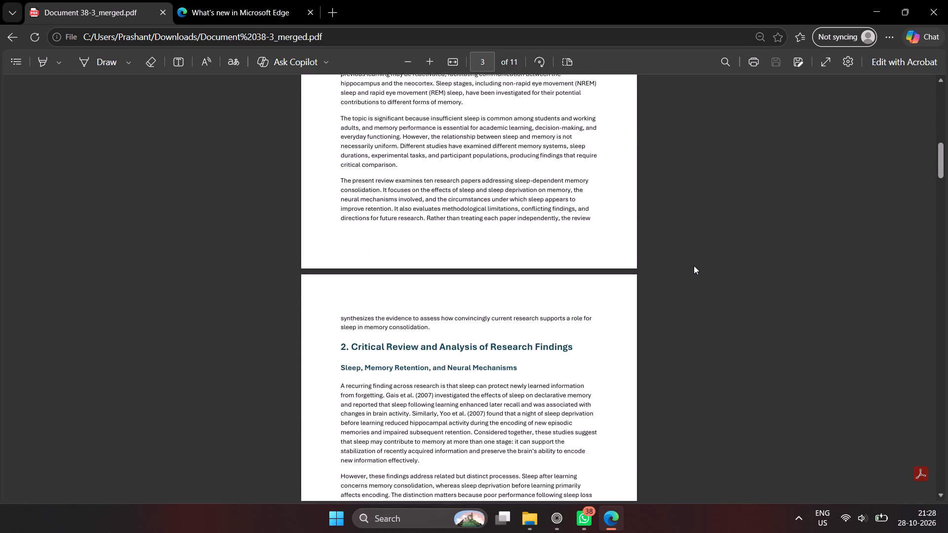
scroll(694, 266, down, 17)
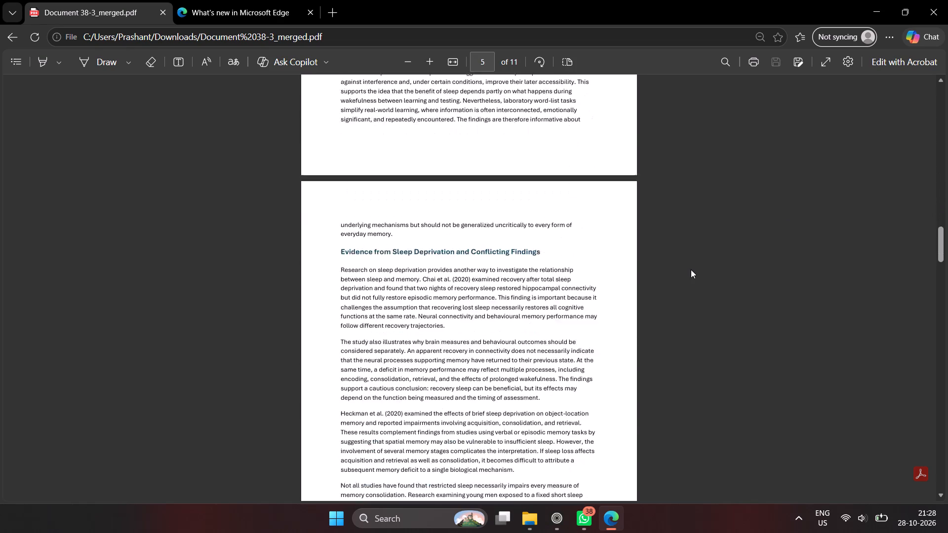
scroll(691, 269, down, 4)
scroll(691, 269, up, 1)
scroll(691, 269, down, 9)
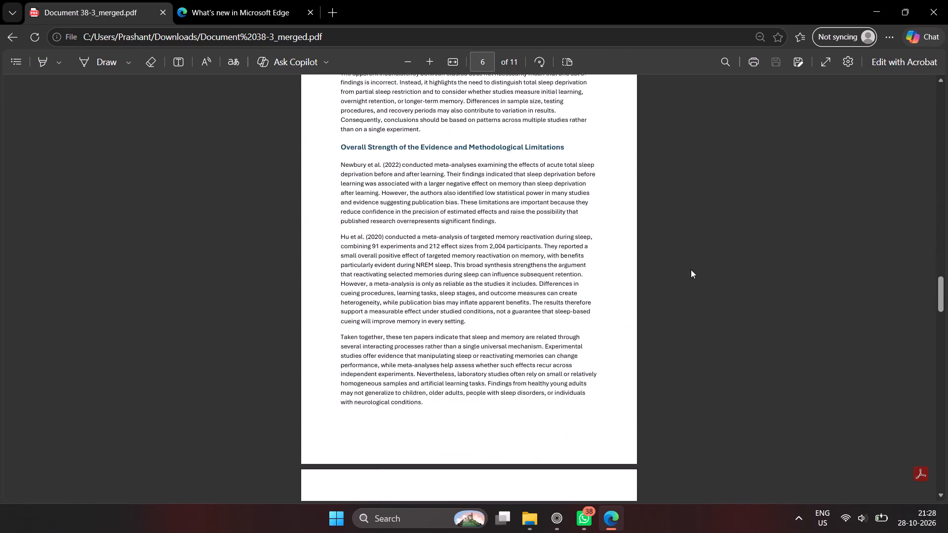
scroll(691, 269, down, 11)
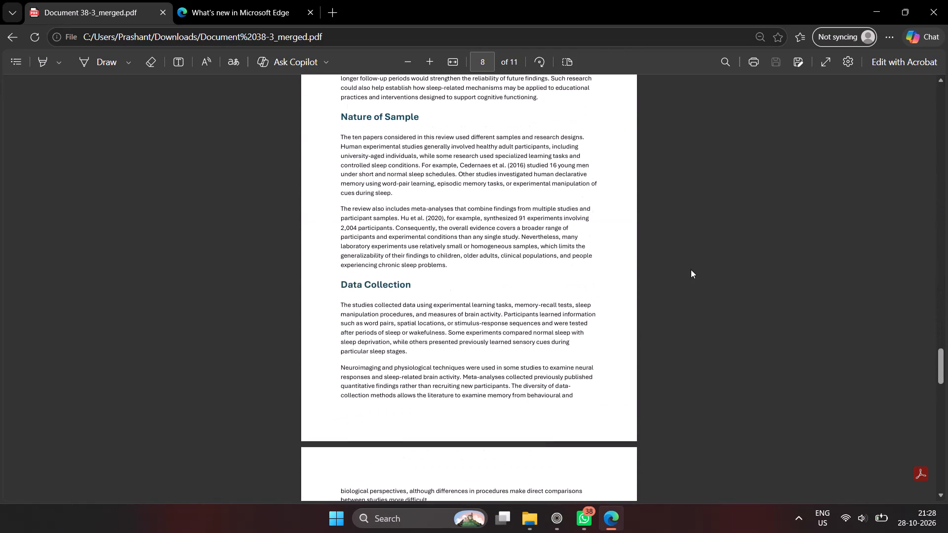
scroll(691, 269, down, 9)
scroll(691, 269, up, 1)
scroll(691, 269, down, 2)
scroll(691, 269, up, 1)
scroll(691, 269, down, 3)
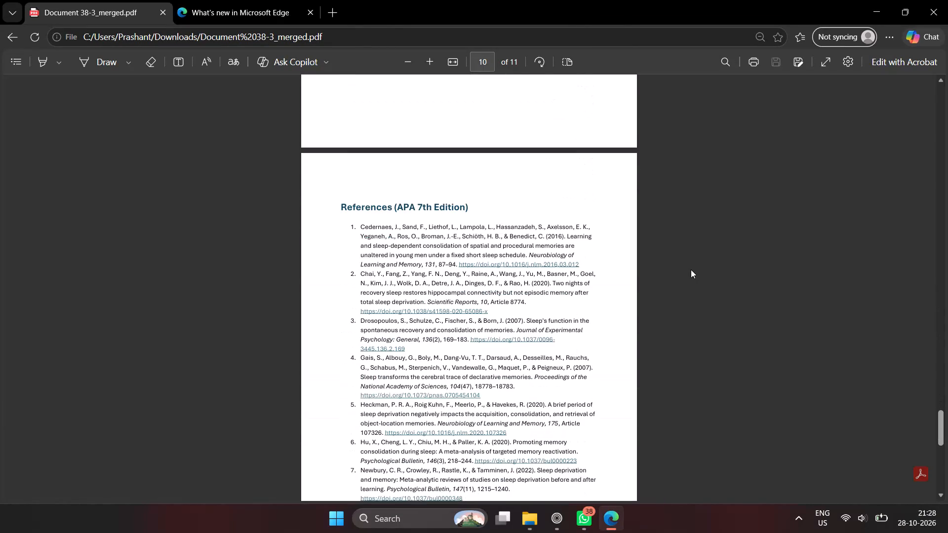
scroll(691, 269, down, 9)
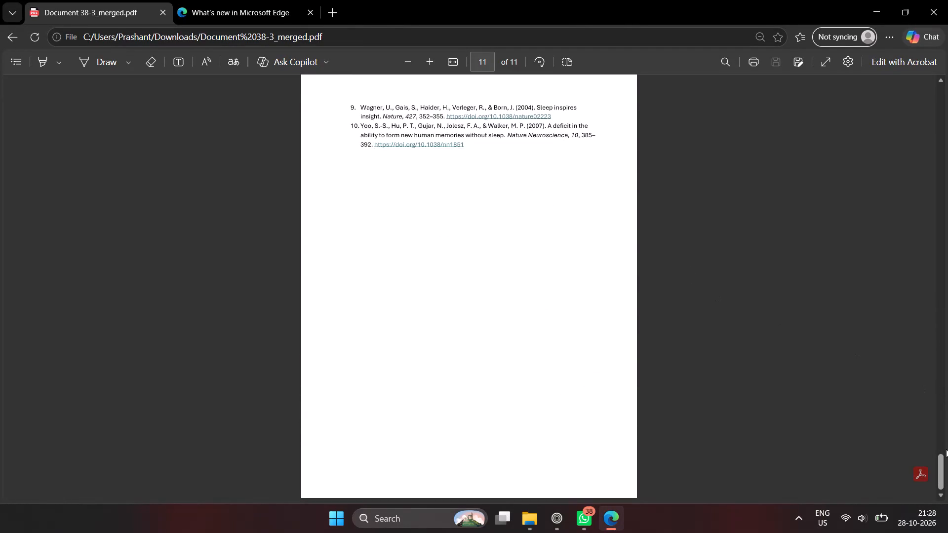
Recheck the critical review section and the cover page, then skim the merged PDF through to the last references page.
drag(943, 470, 936, 179)
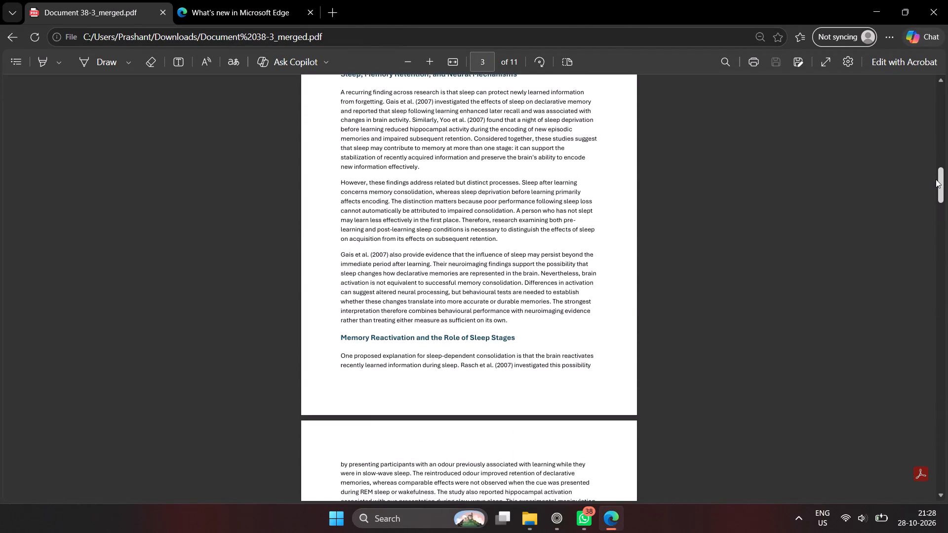
drag(936, 179, 940, 174)
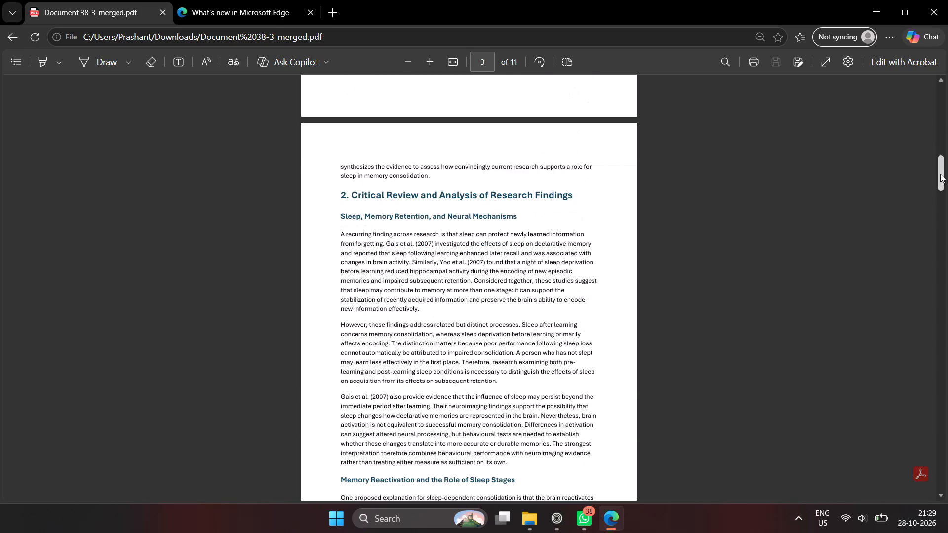
drag(940, 174, 942, 174)
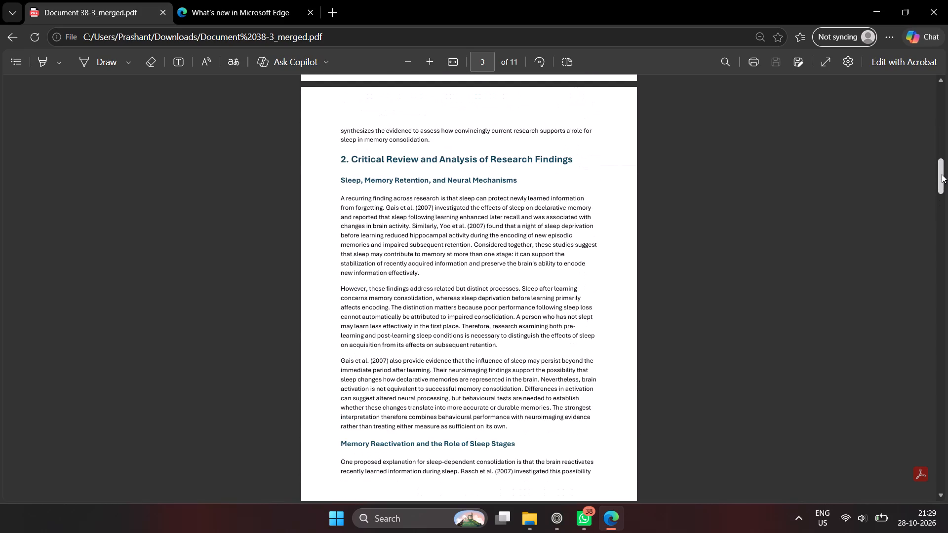
drag(942, 174, 944, 201)
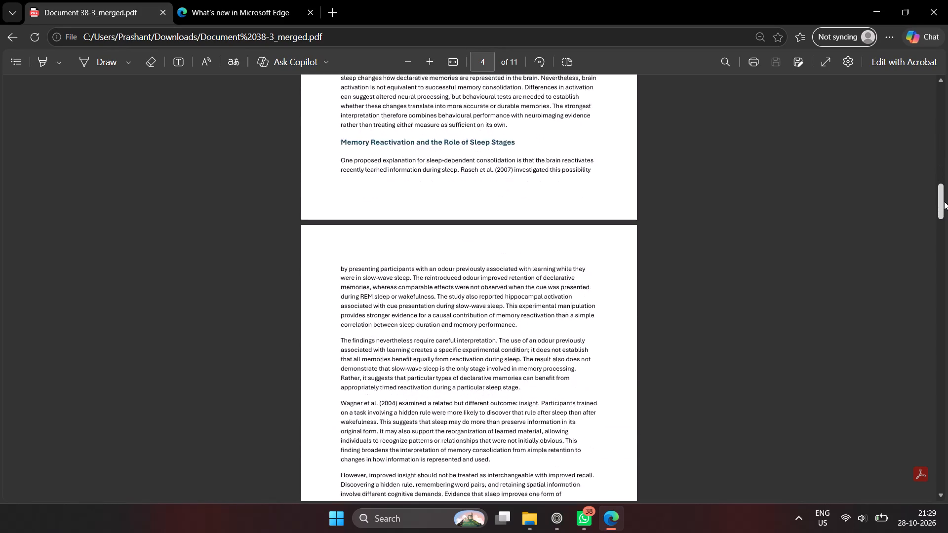
drag(944, 201, 947, 290)
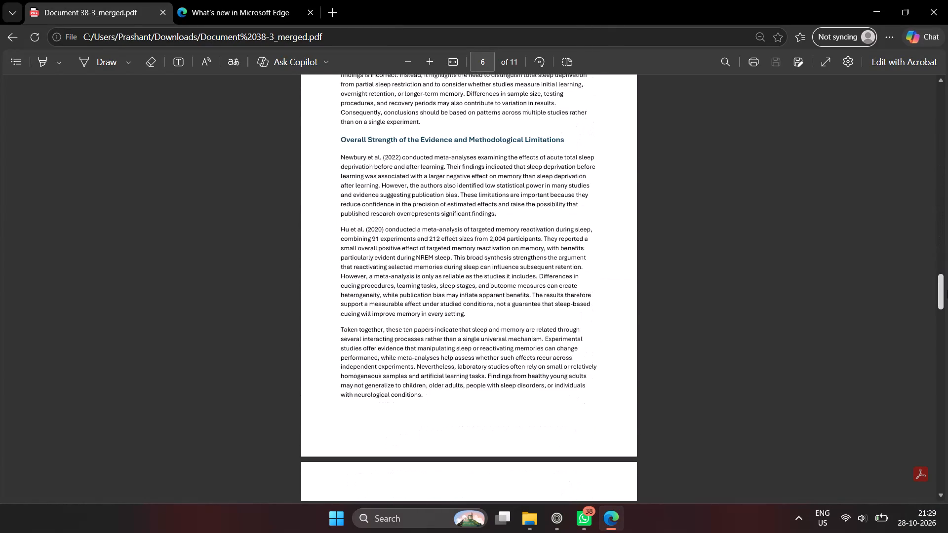
drag(947, 290, 947, 101)
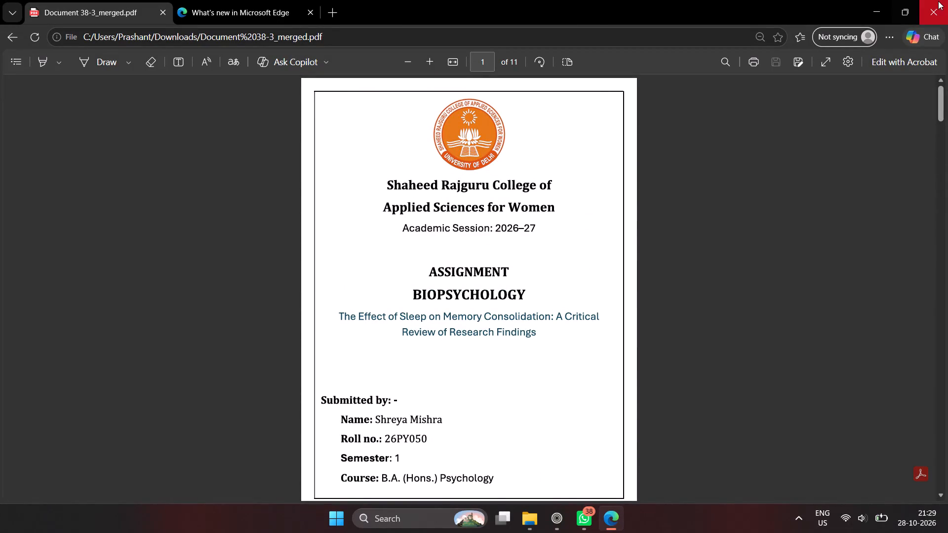
drag(941, 99, 941, 99)
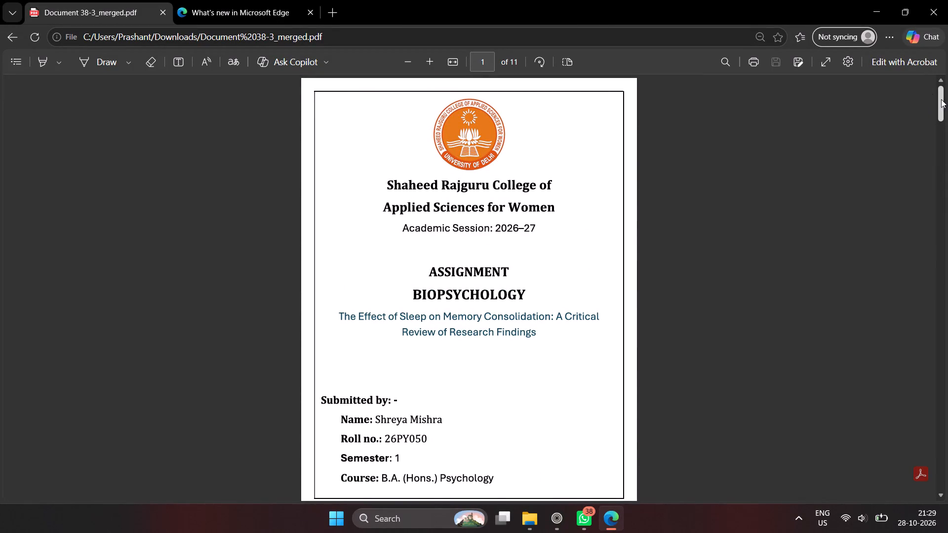
drag(941, 99, 929, 396)
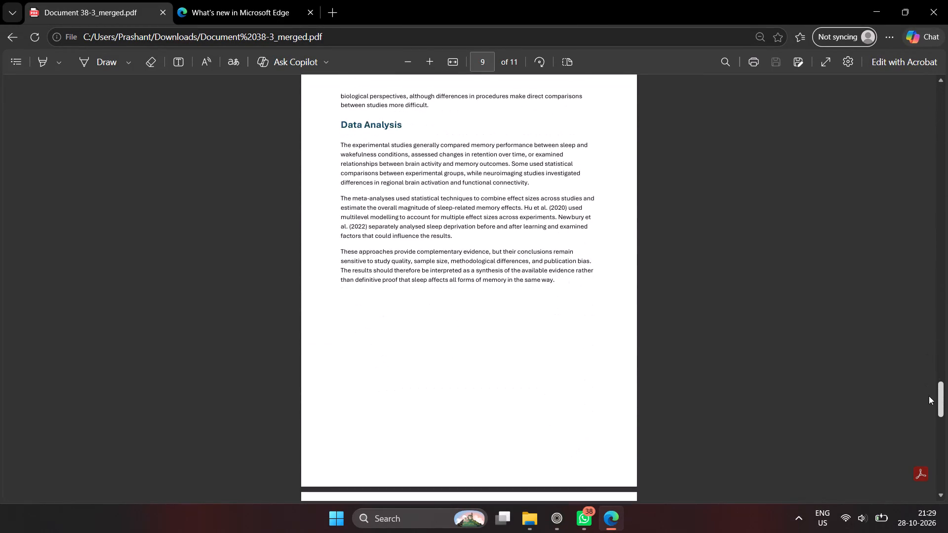
drag(929, 396, 924, 460)
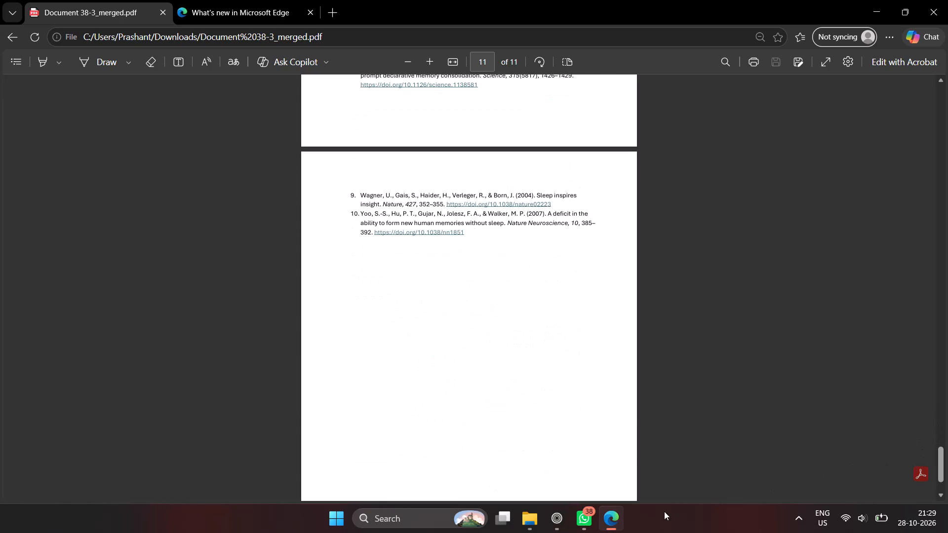
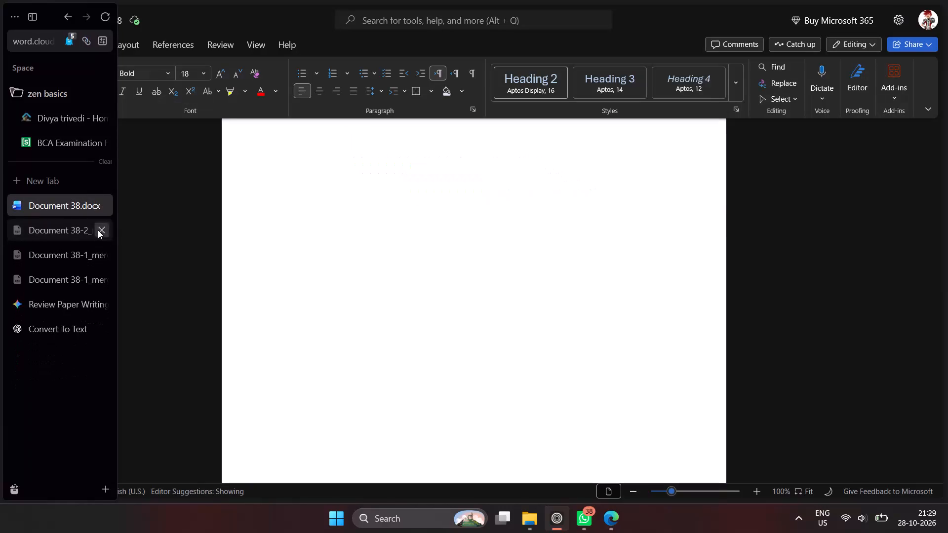
Close all open document, PDF, review paper and text conversion tabs, keeping only the pinned zen basics folder.
double_click(98, 230)
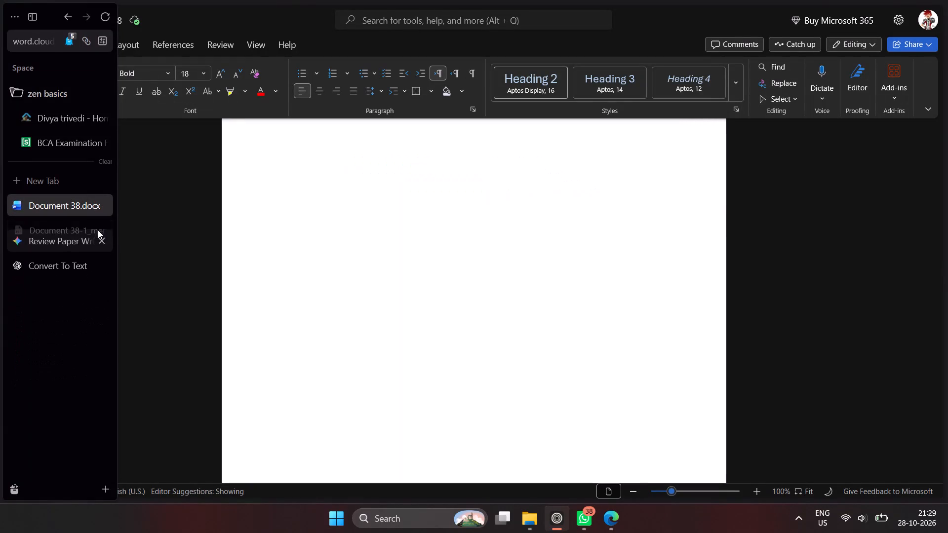
click(98, 205)
click(98, 205)
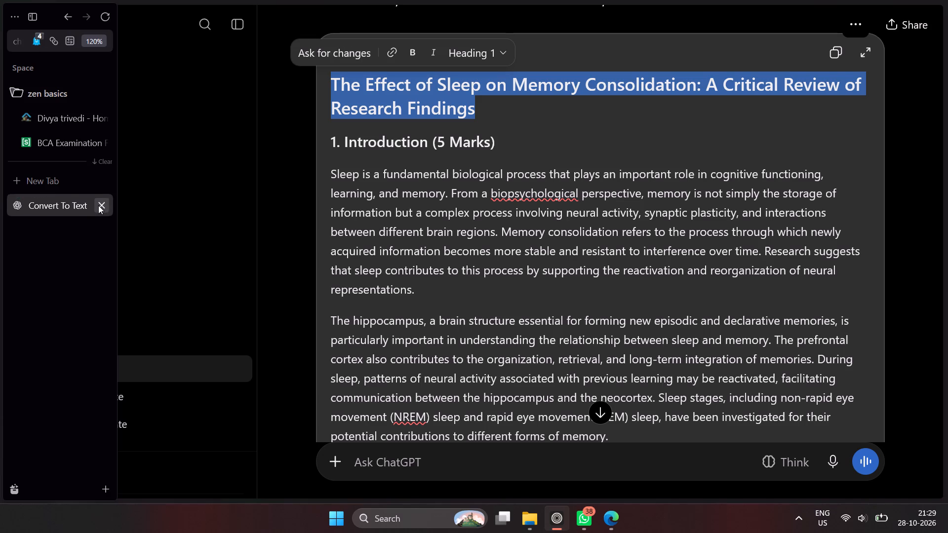
click(98, 205)
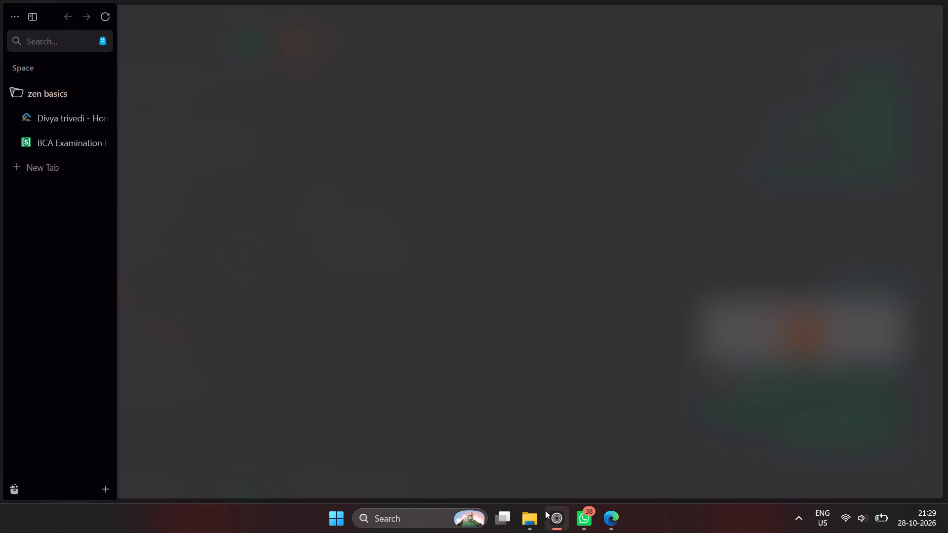
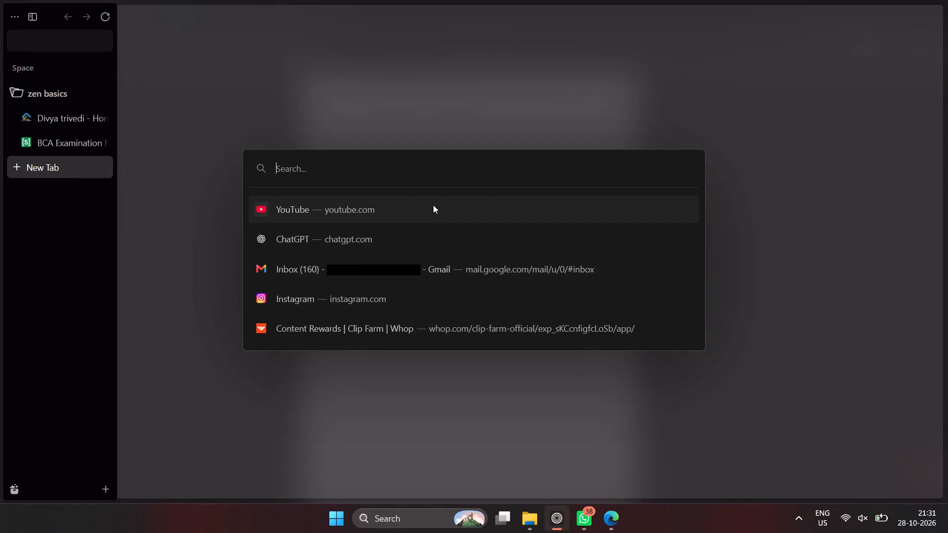
Go to Word for the web and open the recent document "financial literacy assignment - Copy".
text(wor)
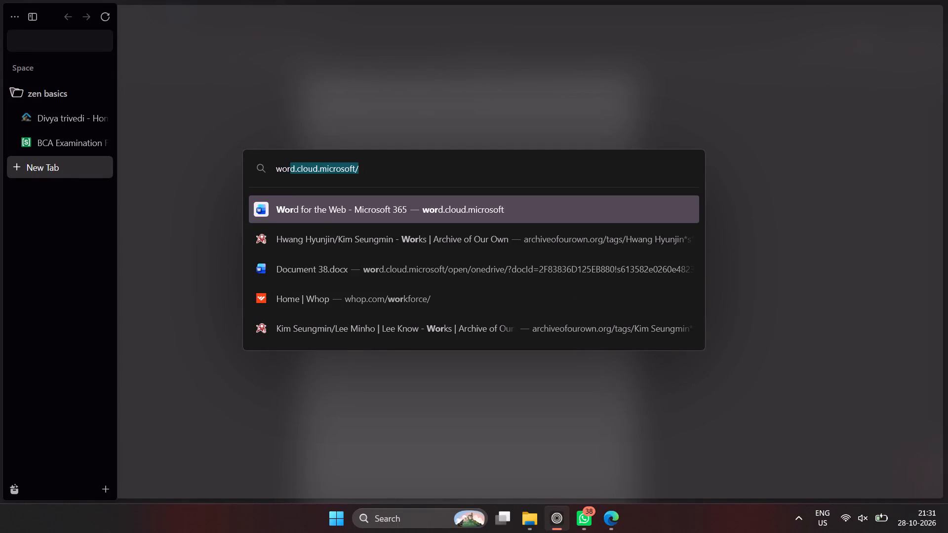
key(Return)
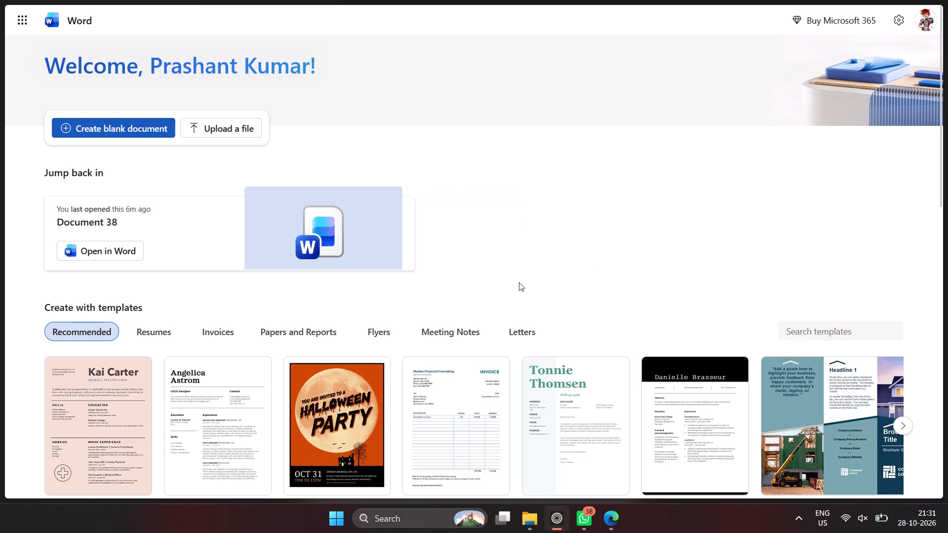
scroll(458, 300, down, 6)
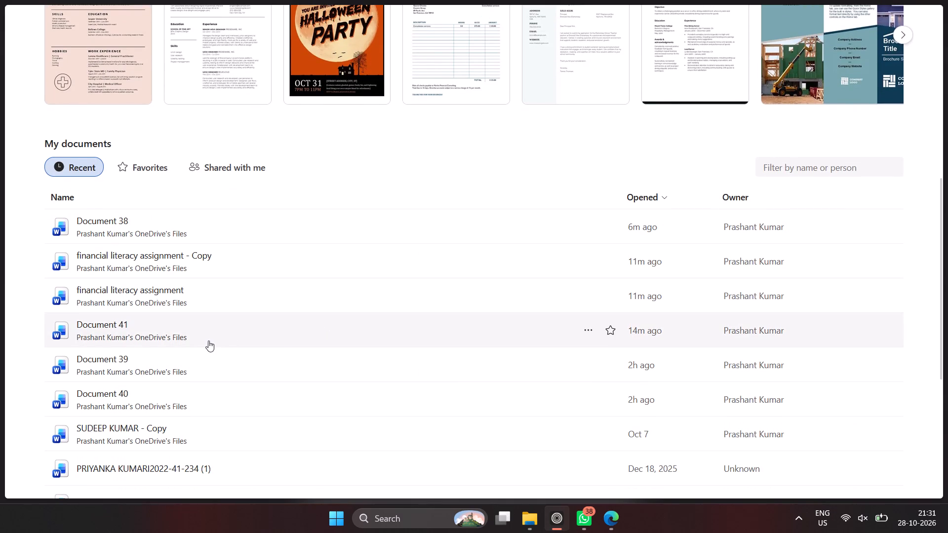
click(158, 262)
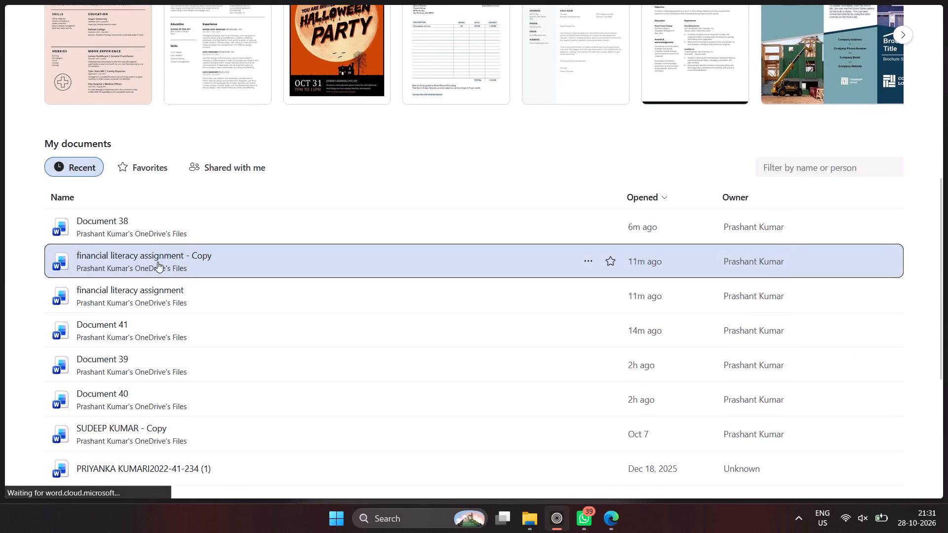
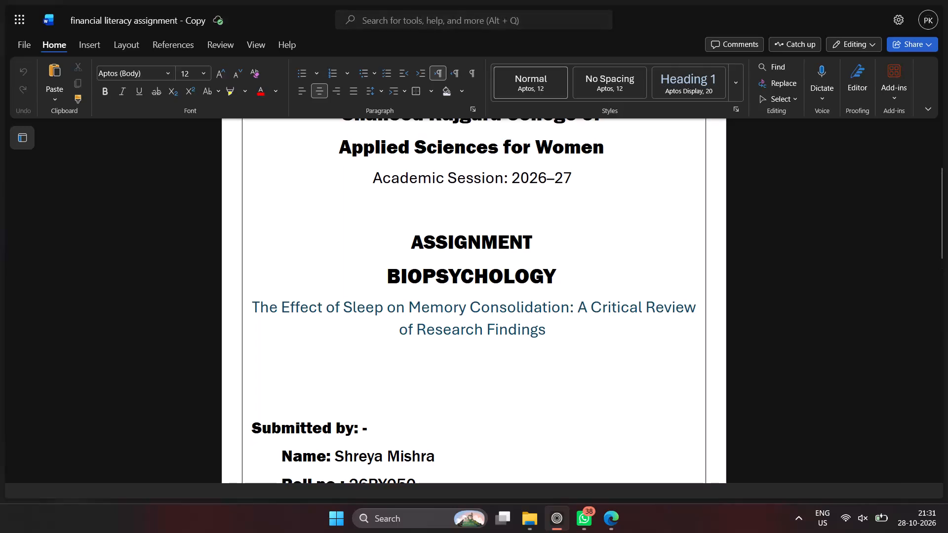
Examine the cover page of the assignment copy from the college logo down to the submission details.
scroll(412, 357, down, 2)
scroll(412, 357, up, 2)
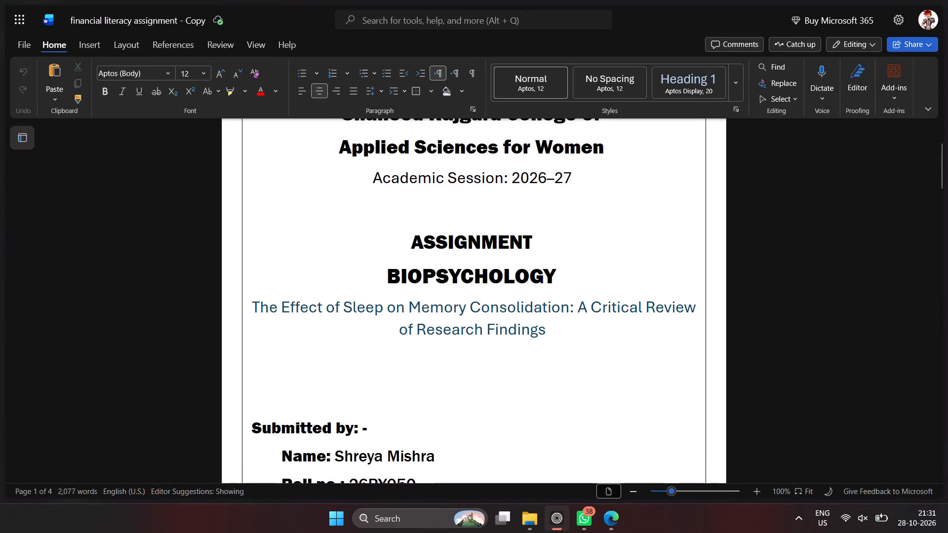
scroll(412, 357, up, 2)
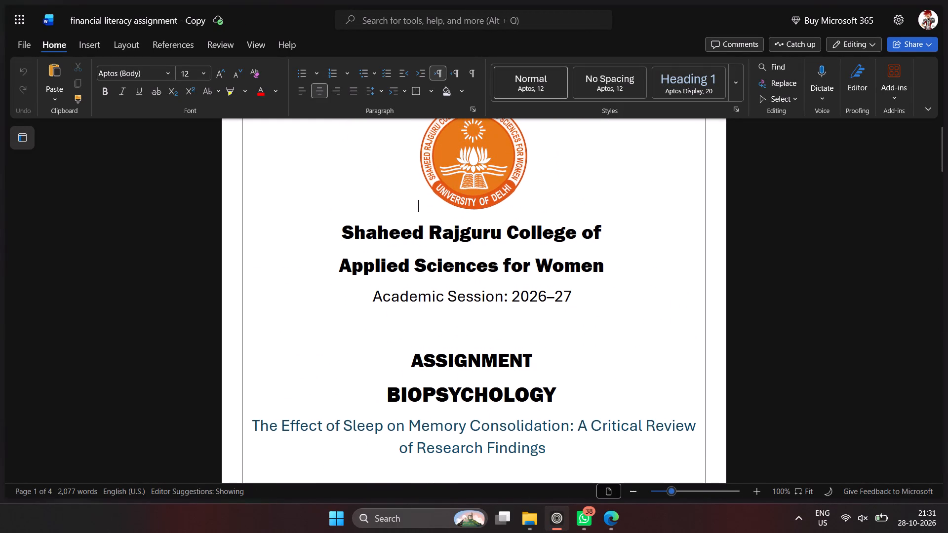
scroll(412, 357, down, 11)
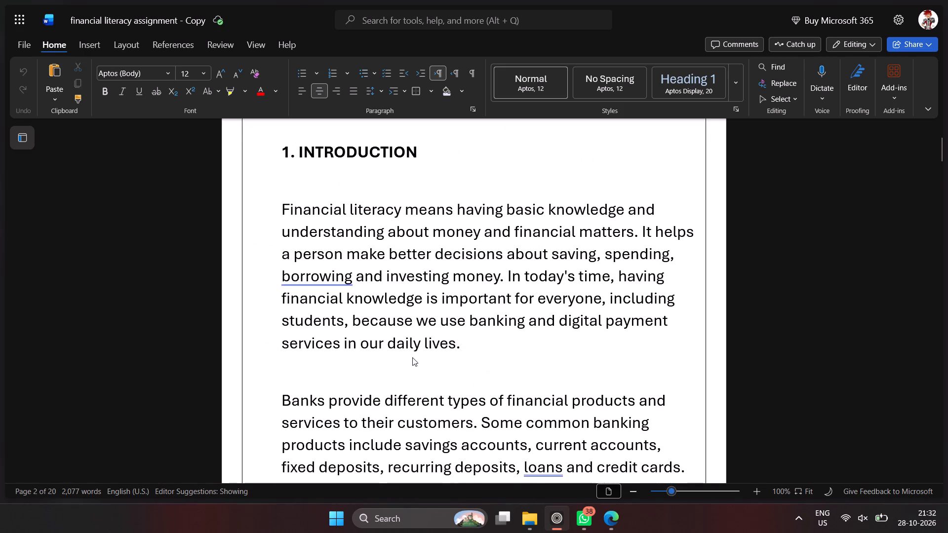
scroll(412, 357, up, 10)
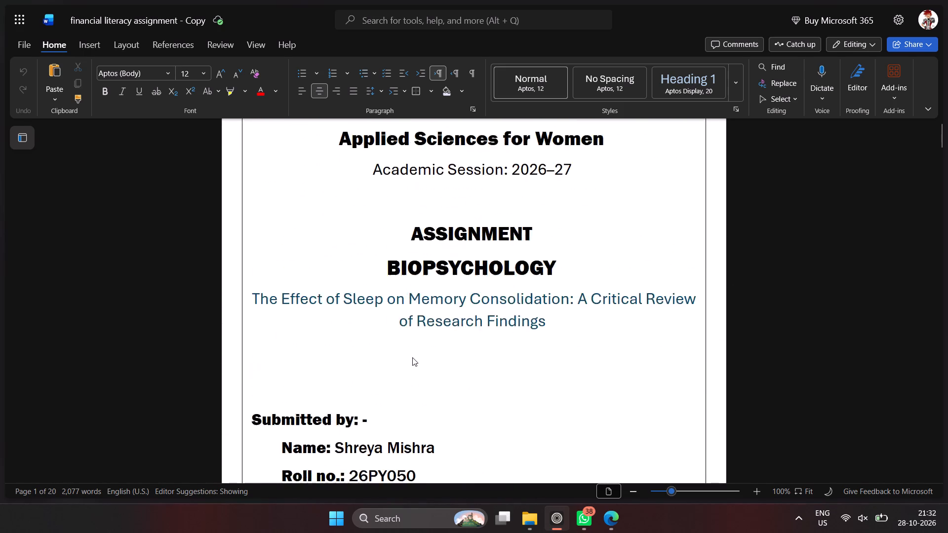
scroll(412, 357, up, 3)
scroll(412, 357, down, 1)
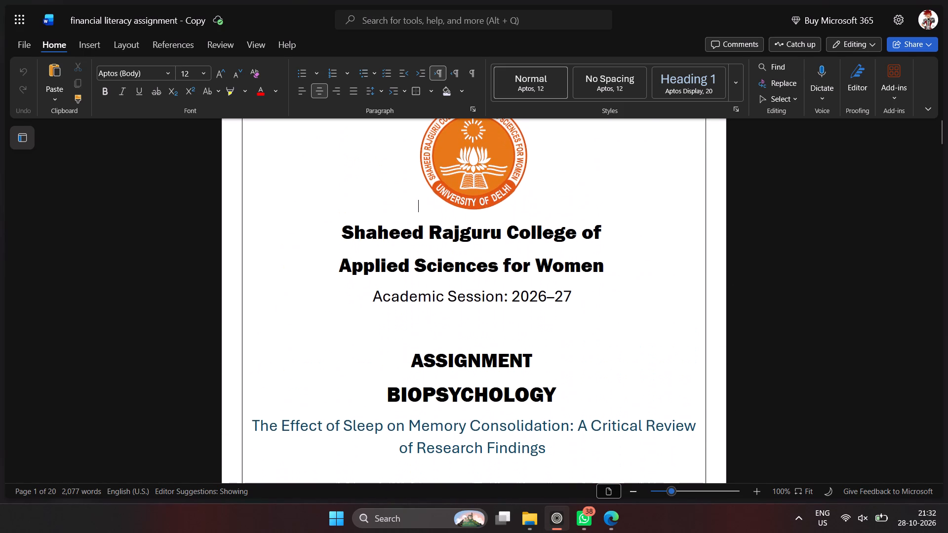
scroll(412, 357, down, 3)
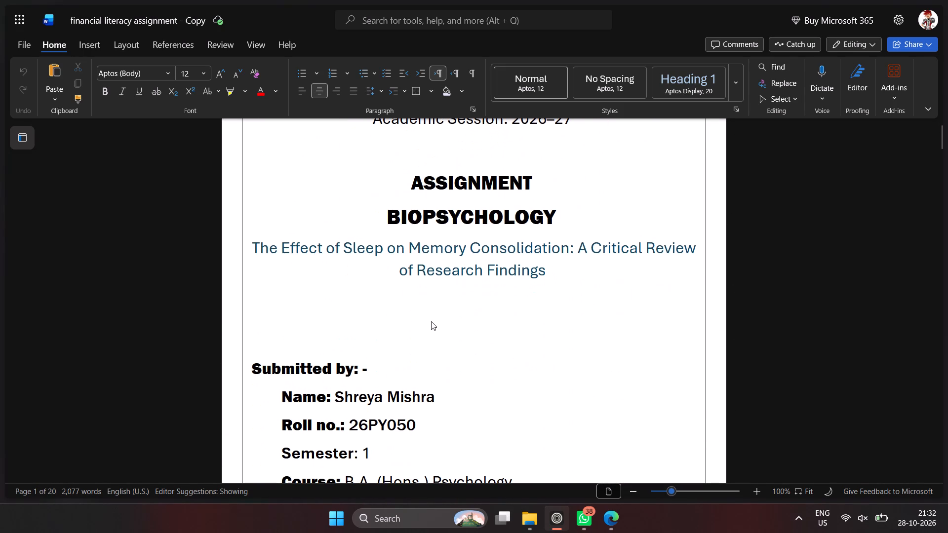
scroll(431, 321, down, 2)
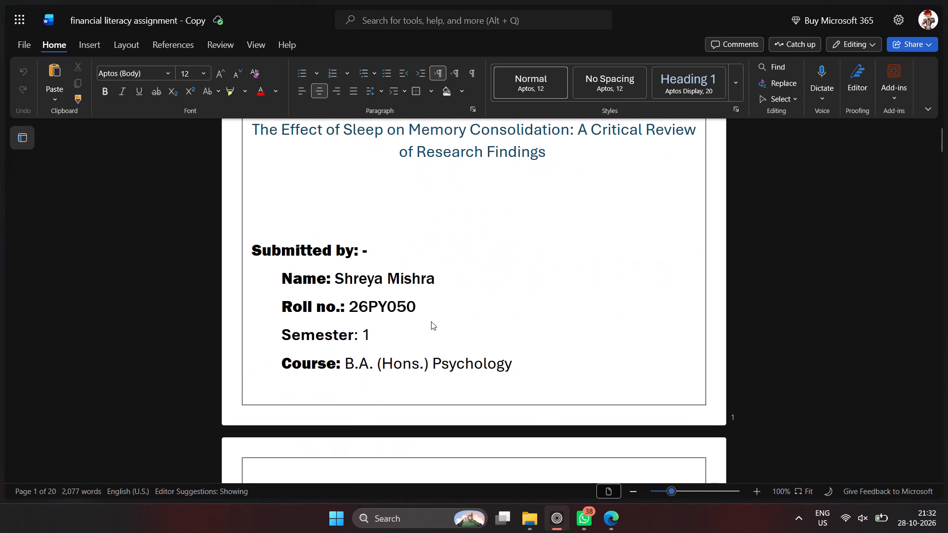
scroll(431, 321, up, 6)
scroll(431, 321, down, 2)
scroll(431, 321, up, 1)
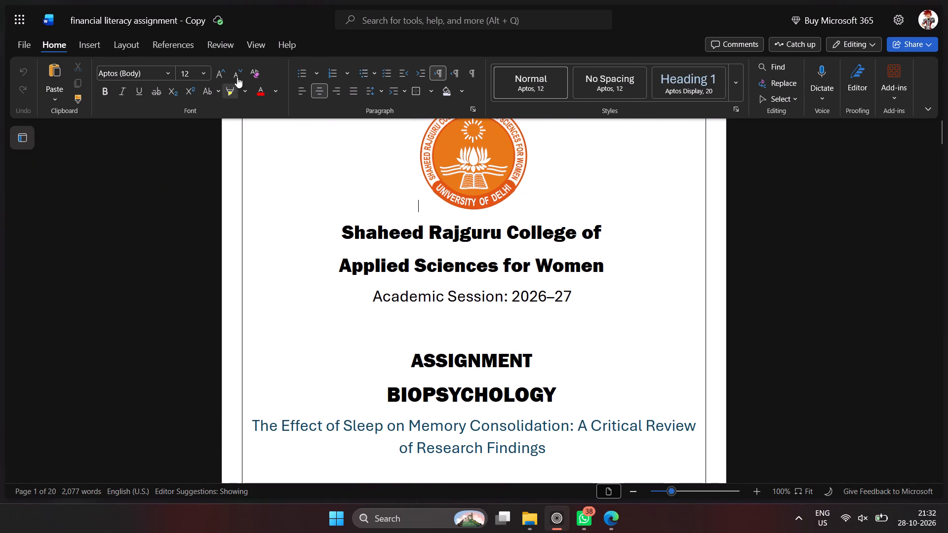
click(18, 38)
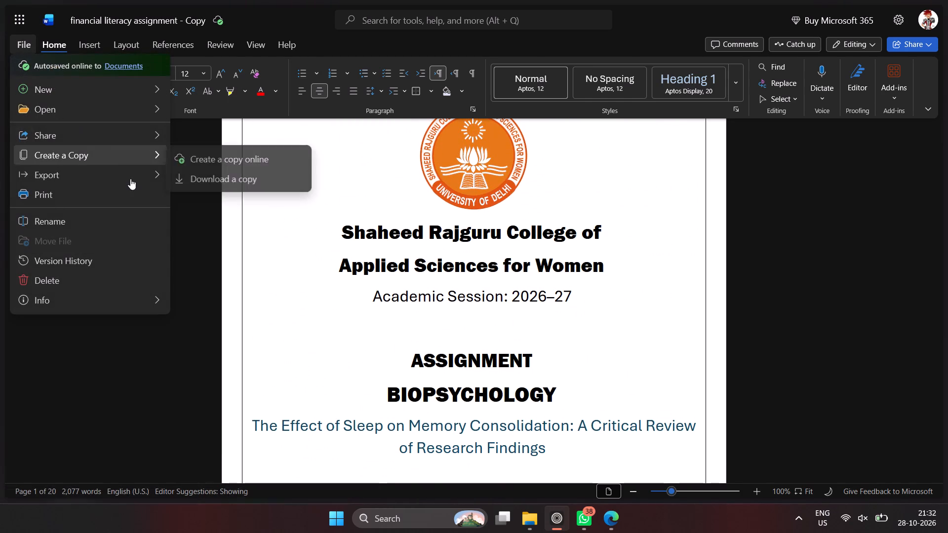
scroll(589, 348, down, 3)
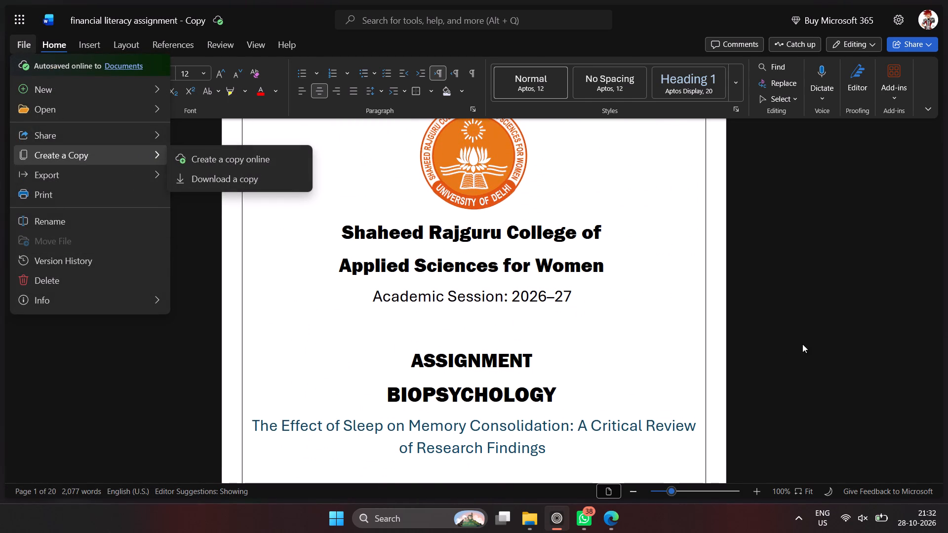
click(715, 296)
Switch to Microsoft Edge and review the cover page of Document 38-3_merged.pdf.
click(613, 516)
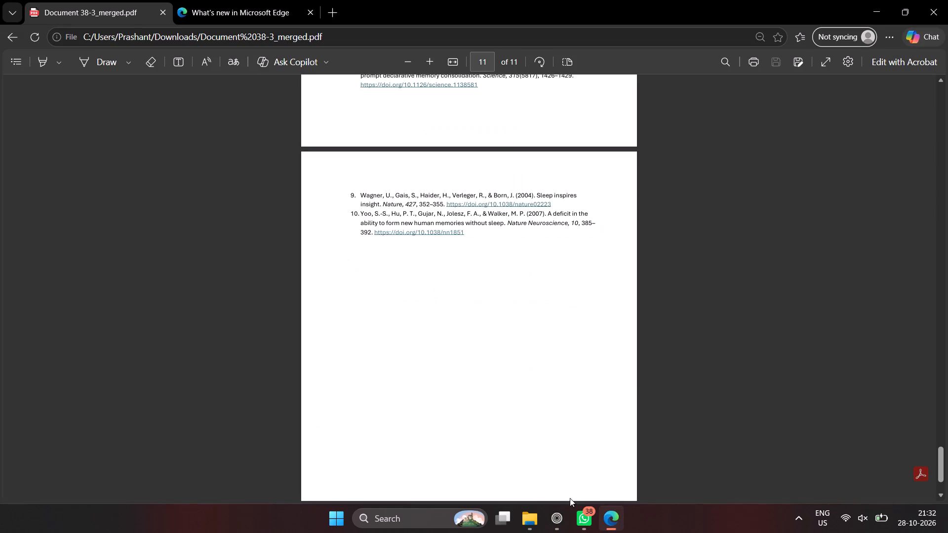
scroll(460, 238, up, 3)
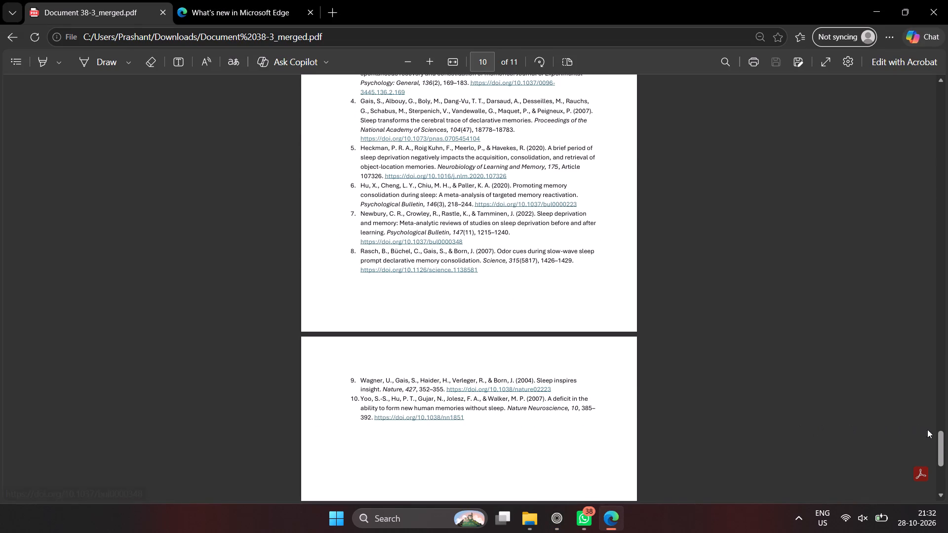
drag(945, 446, 946, 91)
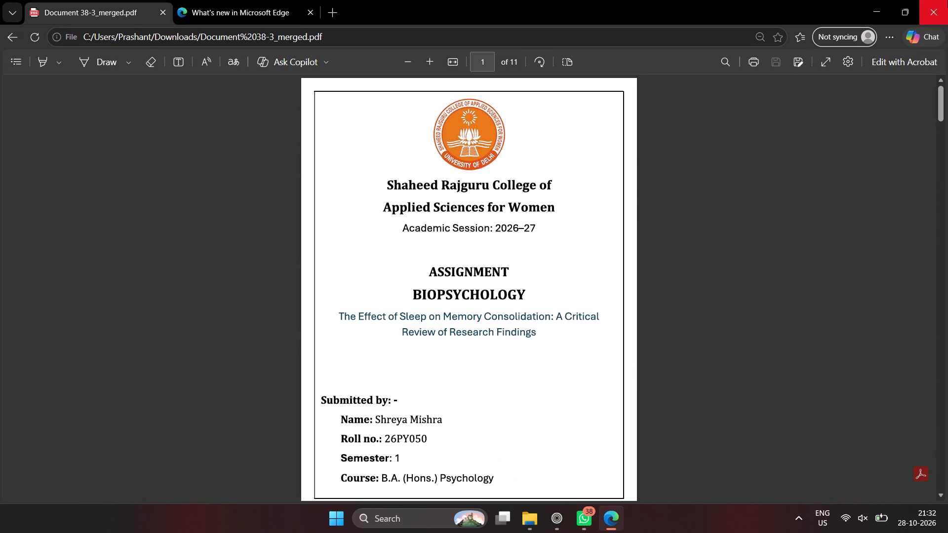
scroll(722, 239, down, 1)
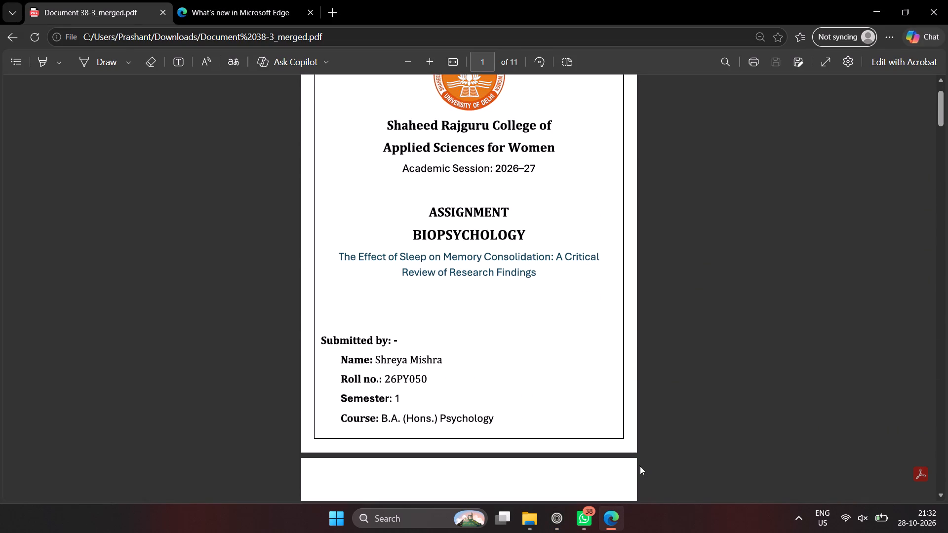
Return to the Word document in Zen and delete the "ASSIGNMENT" line above "BIOPSYCHOLOGY" on the cover page.
click(561, 519)
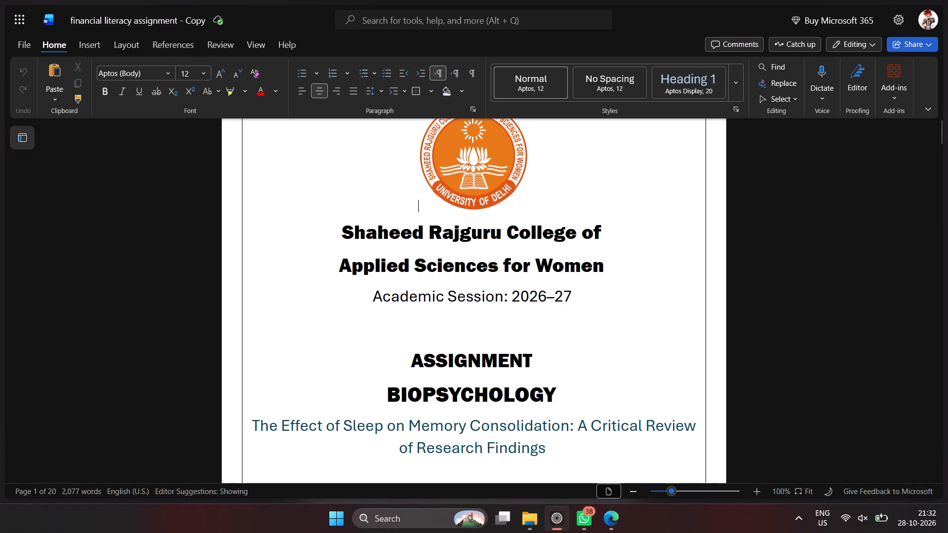
scroll(517, 341, down, 3)
scroll(512, 291, up, 2)
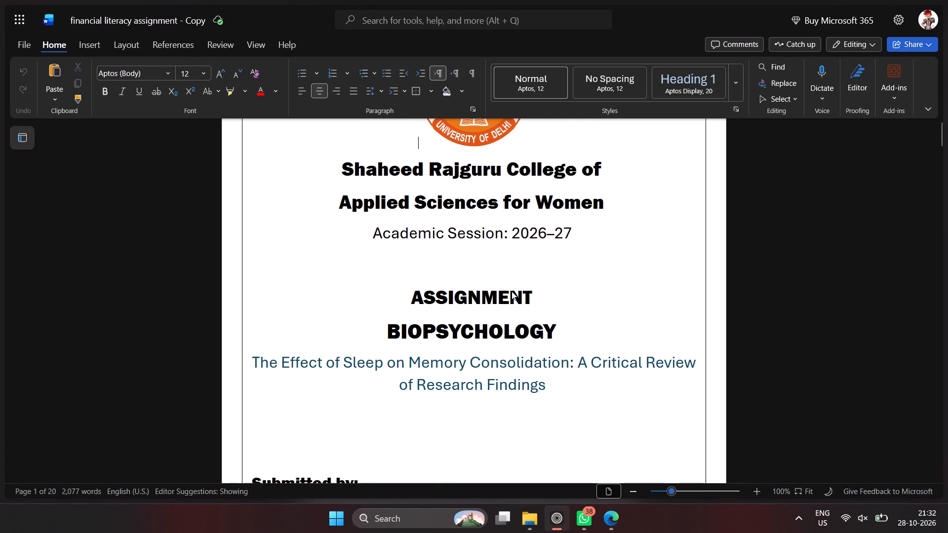
drag(402, 305, 538, 304)
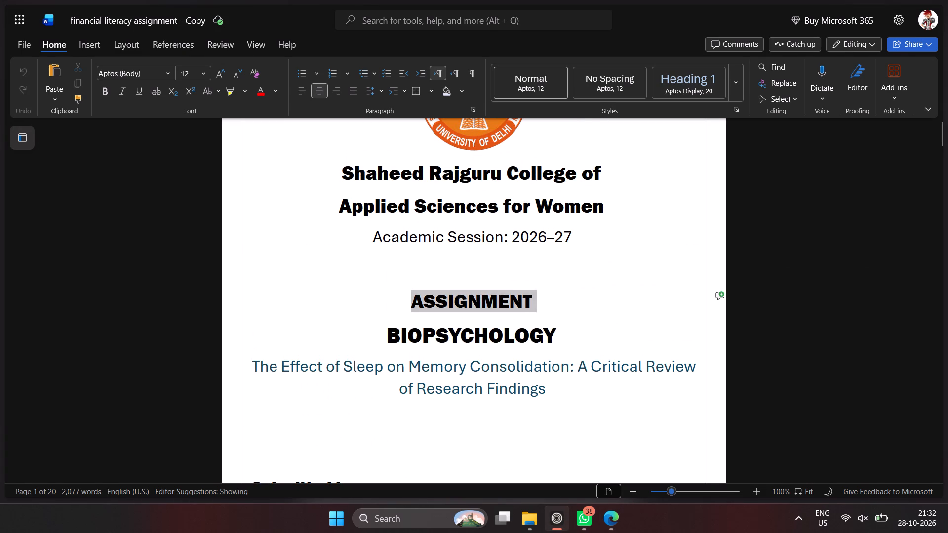
key(BackSpace)
scroll(618, 260, down, 3)
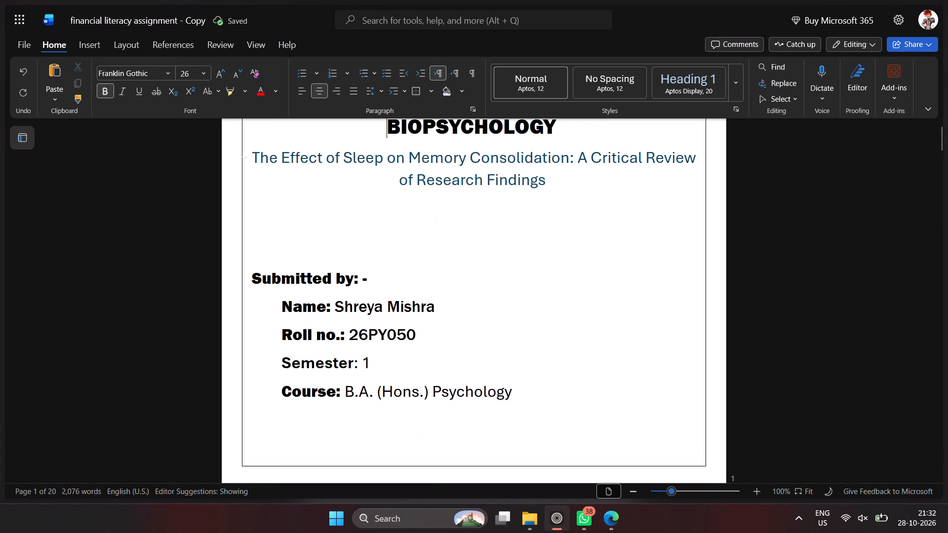
scroll(618, 260, up, 3)
scroll(618, 260, down, 2)
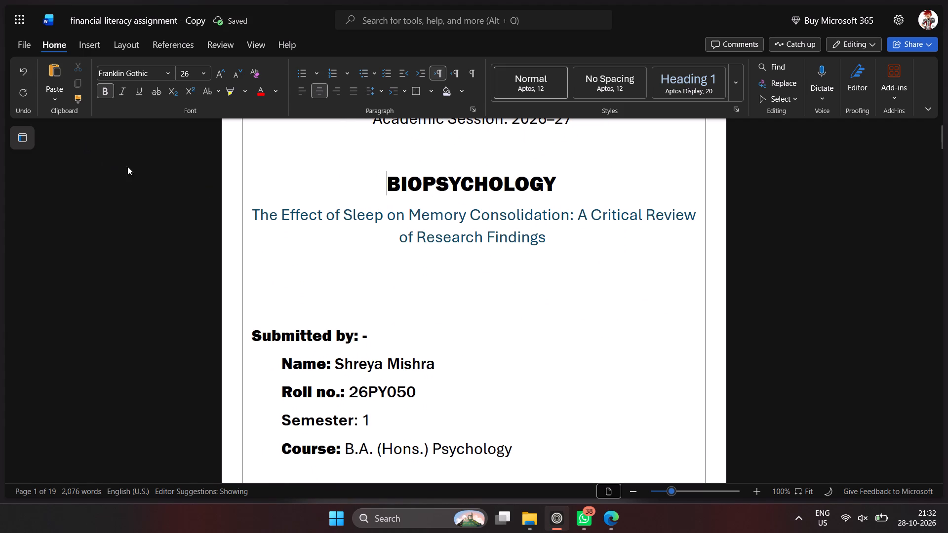
Select the word "Semester" in the cover page's submission details to check its font formatting.
drag(280, 421, 351, 422)
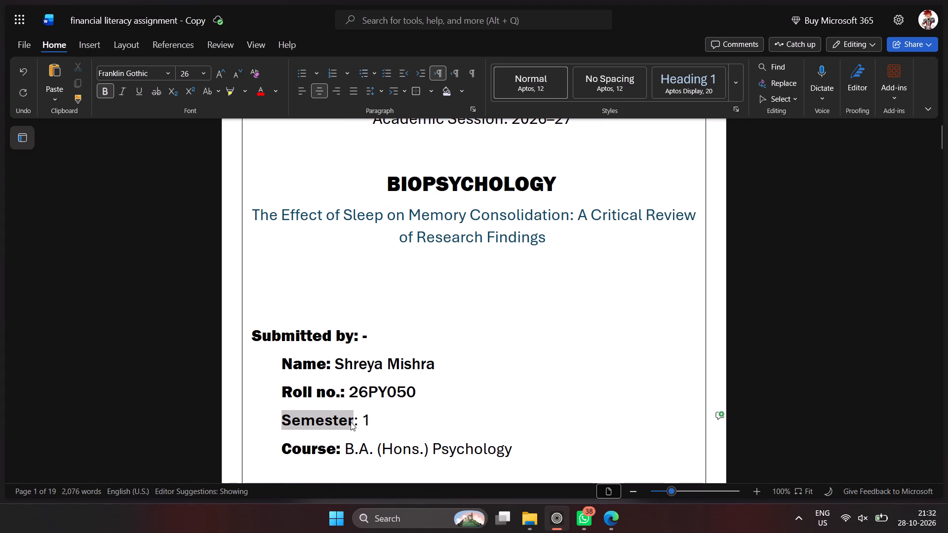
drag(351, 422, 351, 422)
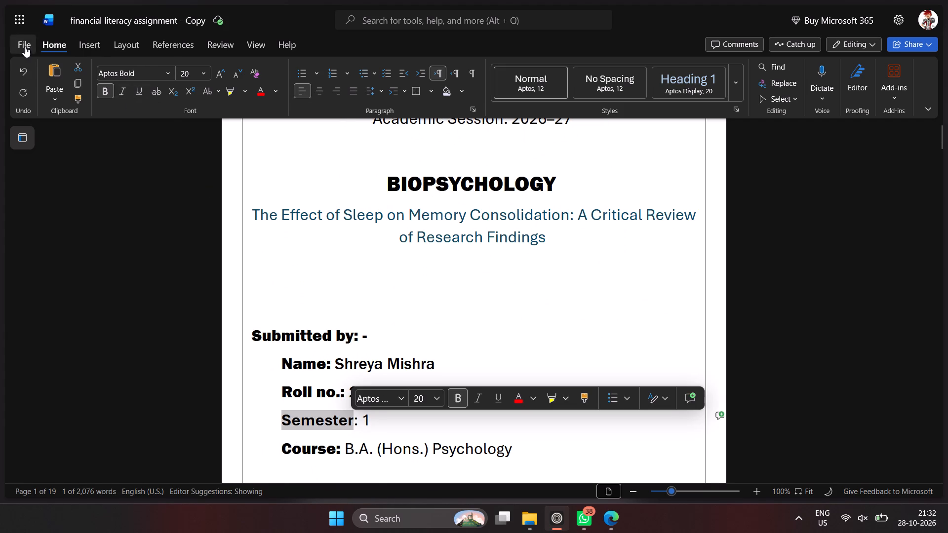
Generate the printable PDF of the document, open it and check its cover page.
click(25, 46)
click(97, 197)
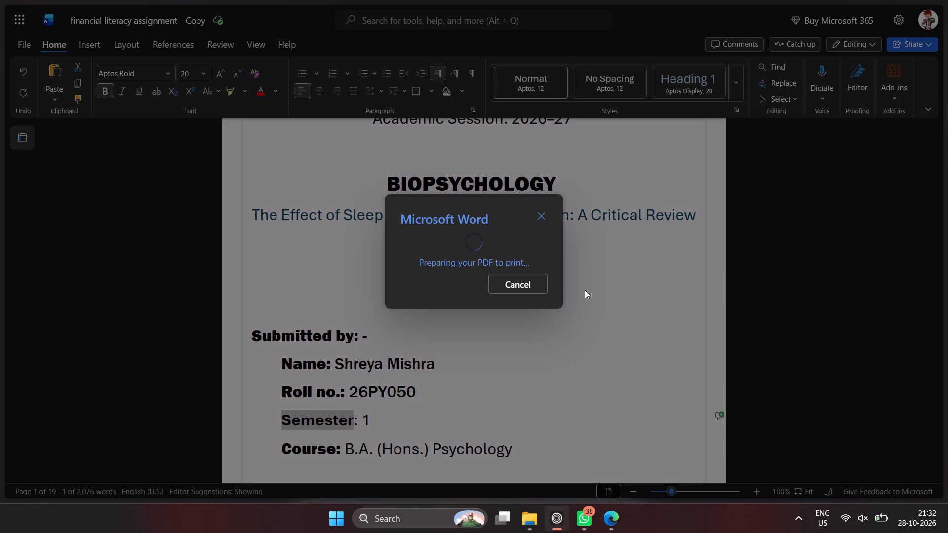
click(467, 275)
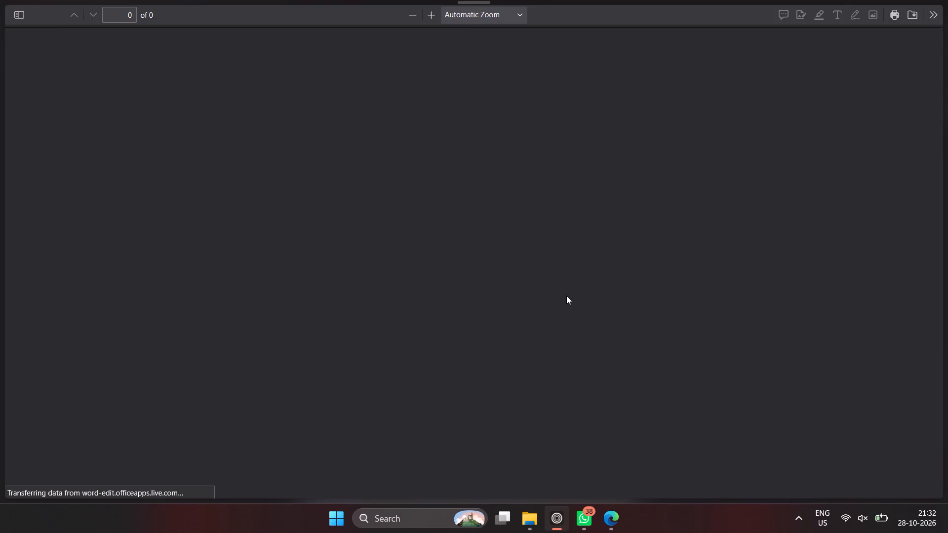
scroll(576, 296, down, 1)
scroll(576, 296, up, 1)
scroll(576, 296, down, 5)
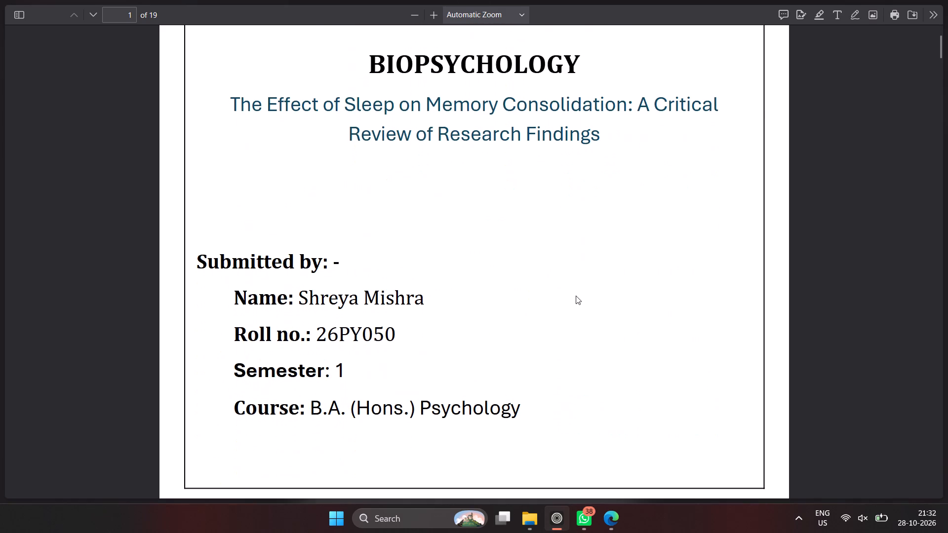
scroll(576, 296, up, 2)
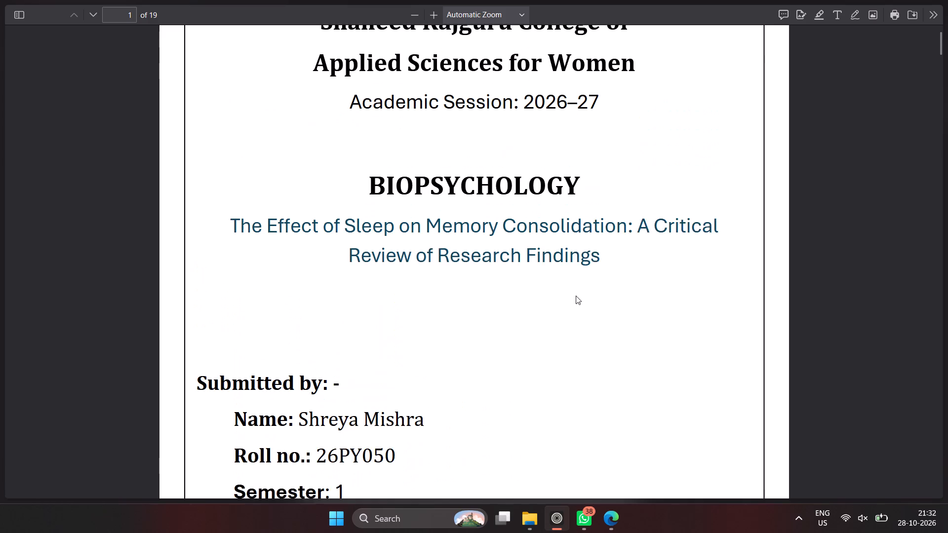
scroll(576, 296, up, 3)
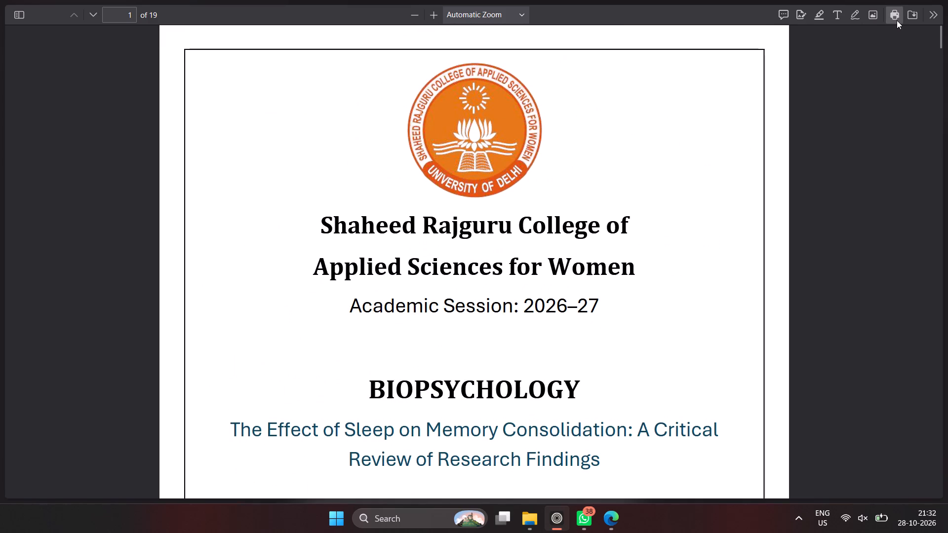
Print only the current cover page to PDF, replacing the existing "front oage" file in Downloads.
click(897, 21)
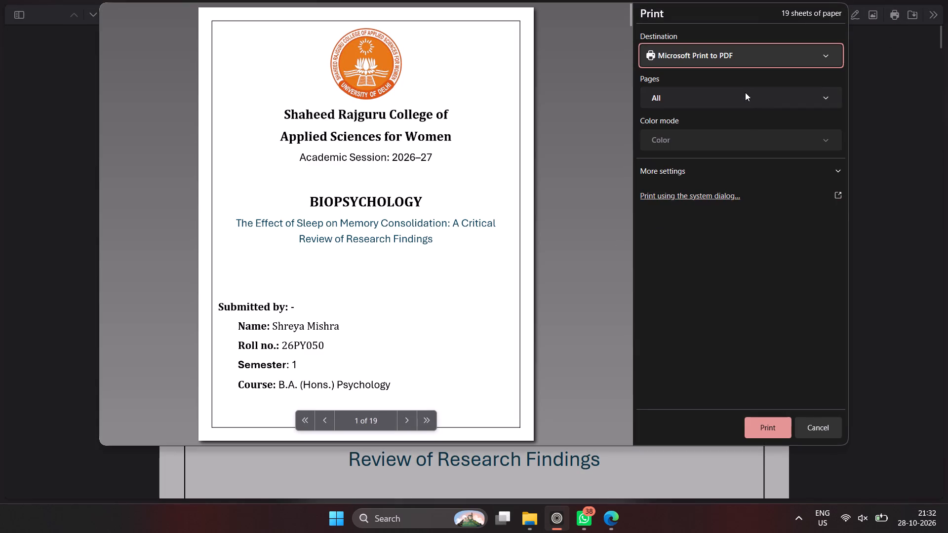
click(745, 91)
click(723, 135)
click(757, 429)
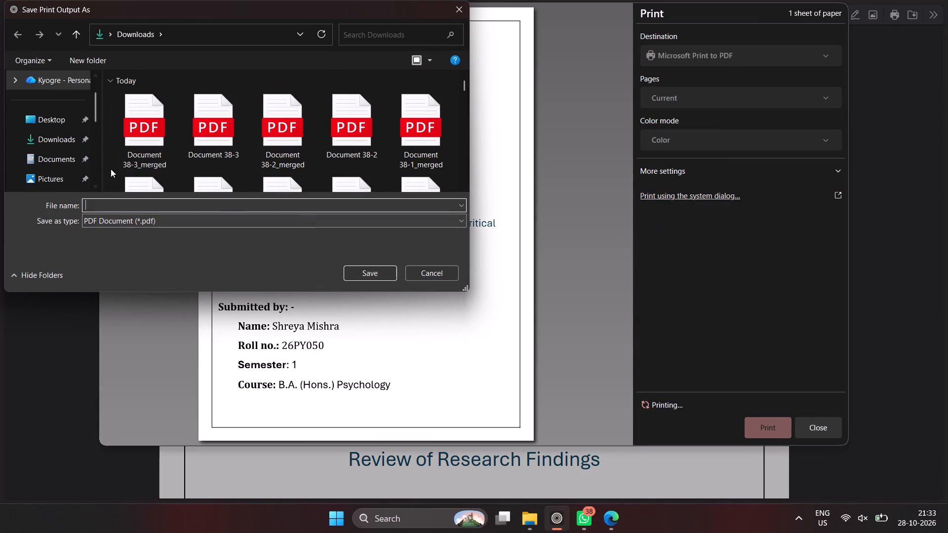
scroll(327, 144, down, 1)
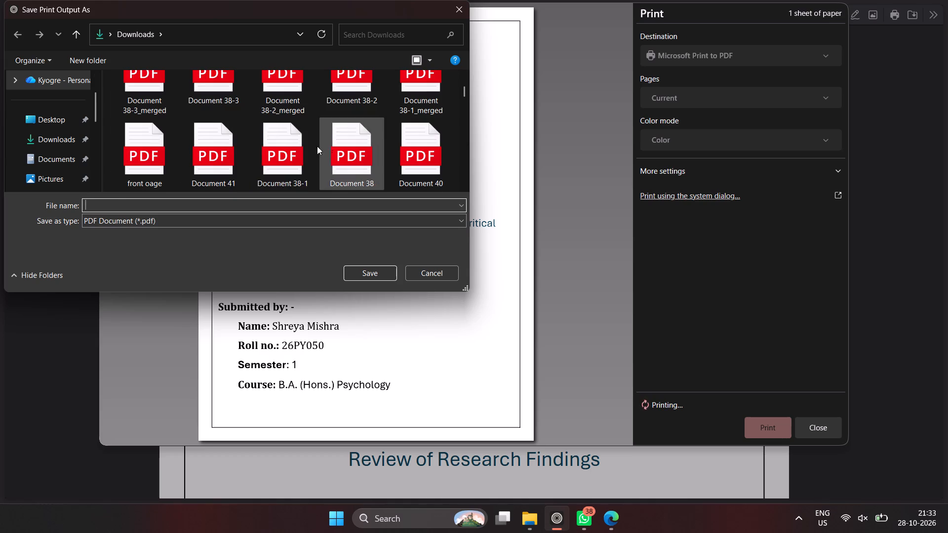
double_click(138, 154)
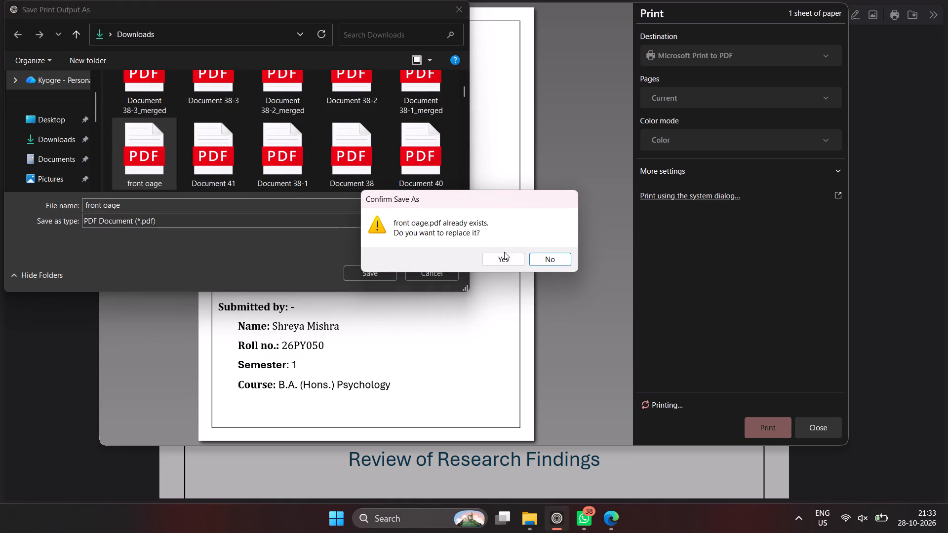
click(508, 259)
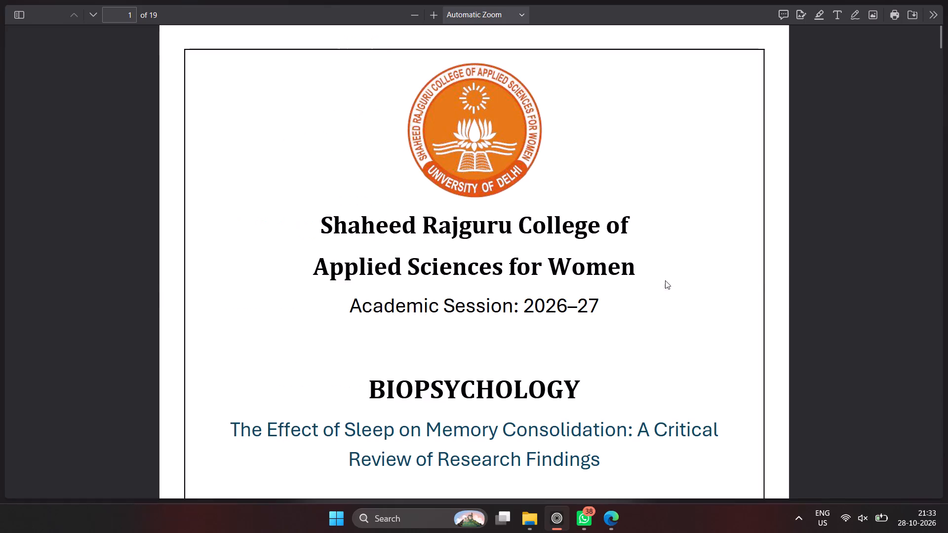
Search the web for "merge pdf" in a new tab and open iLovePDF's Merge PDF tool.
click(57, 184)
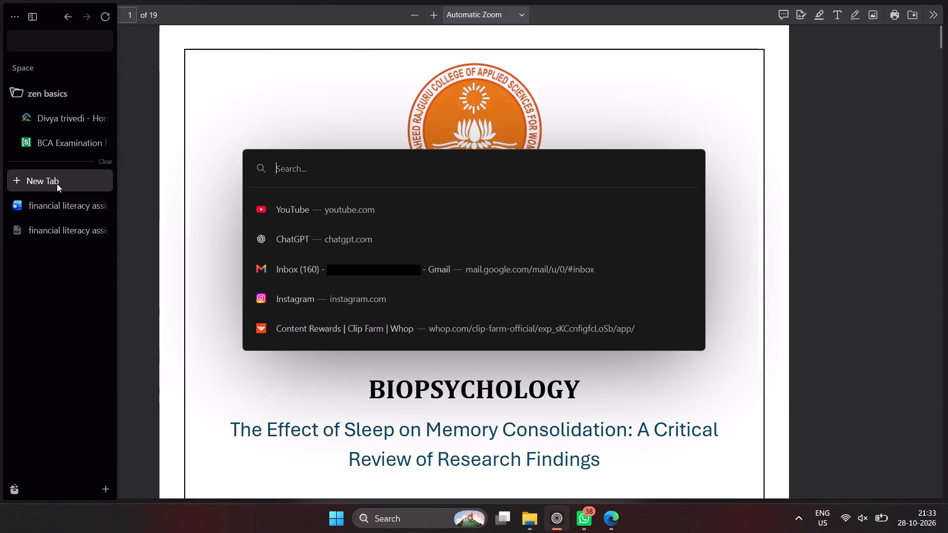
text(merge pdf)
key(Return)
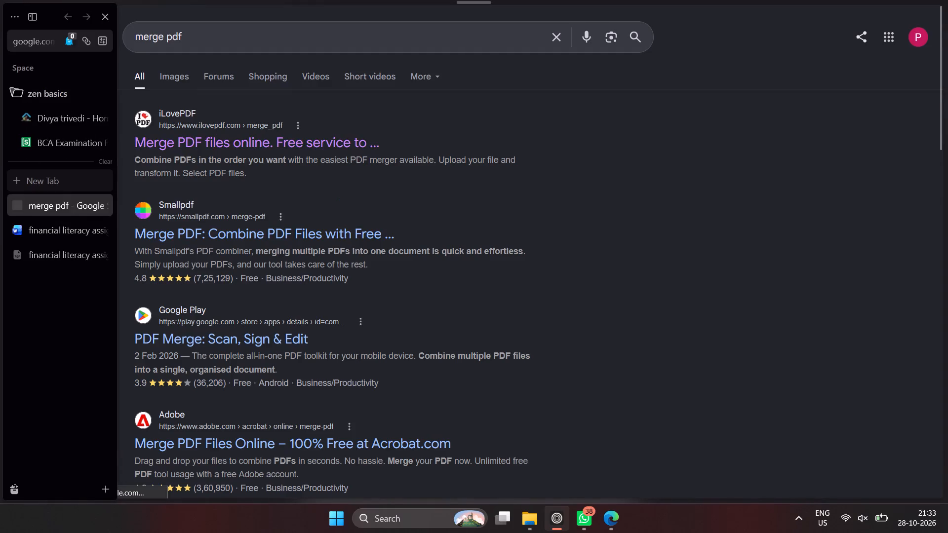
click(234, 149)
Add front oage, Document 38-3 and Document 41 from the Downloads folder to iLovePDF's Merge PDF tool.
click(423, 154)
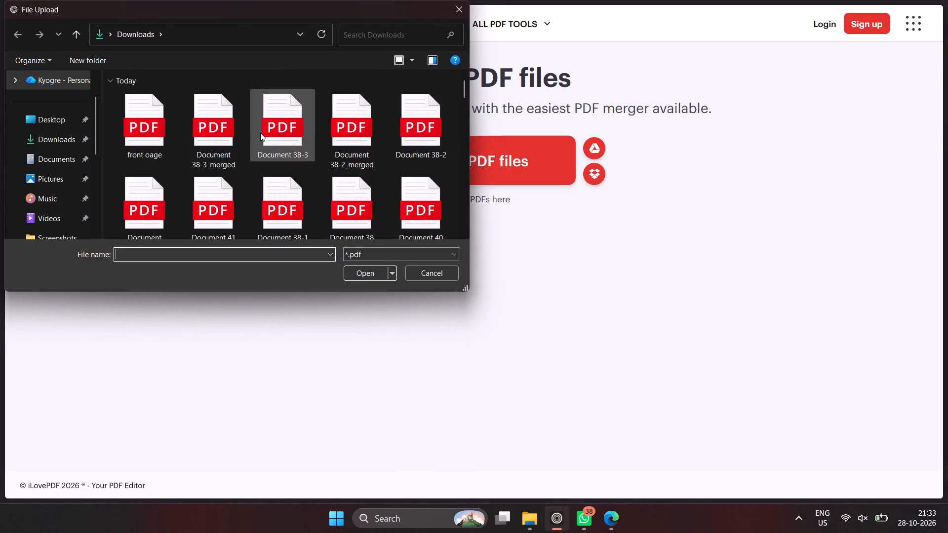
ctrl+click(138, 129)
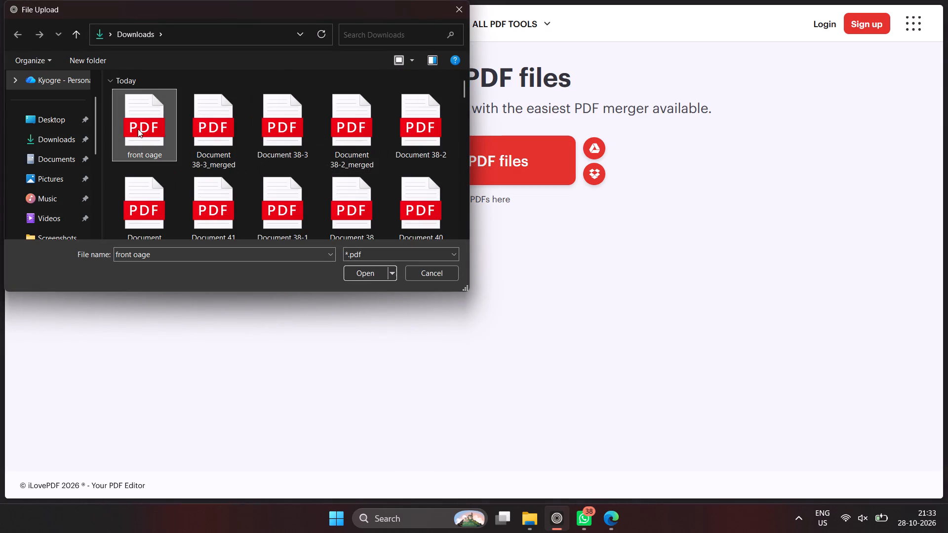
ctrl+click(278, 139)
scroll(328, 144, down, 1)
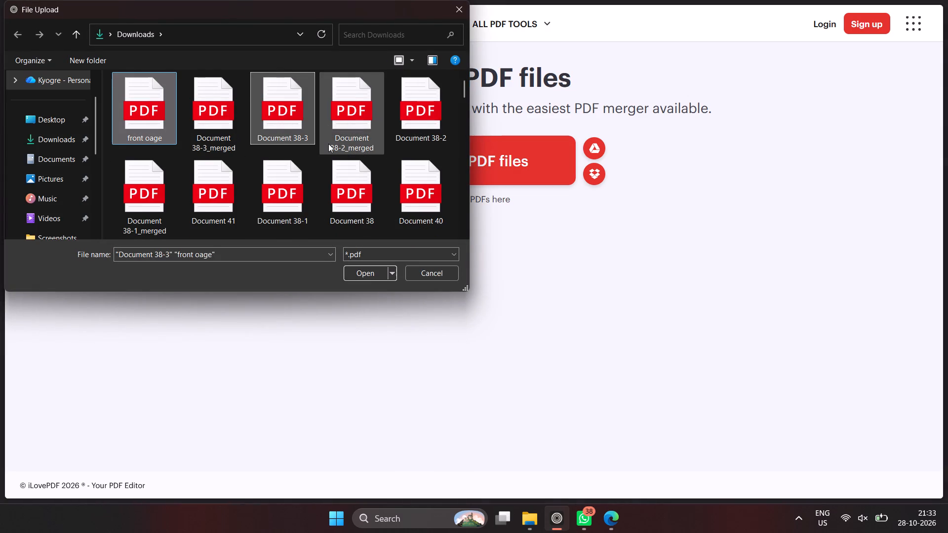
ctrl+click(220, 191)
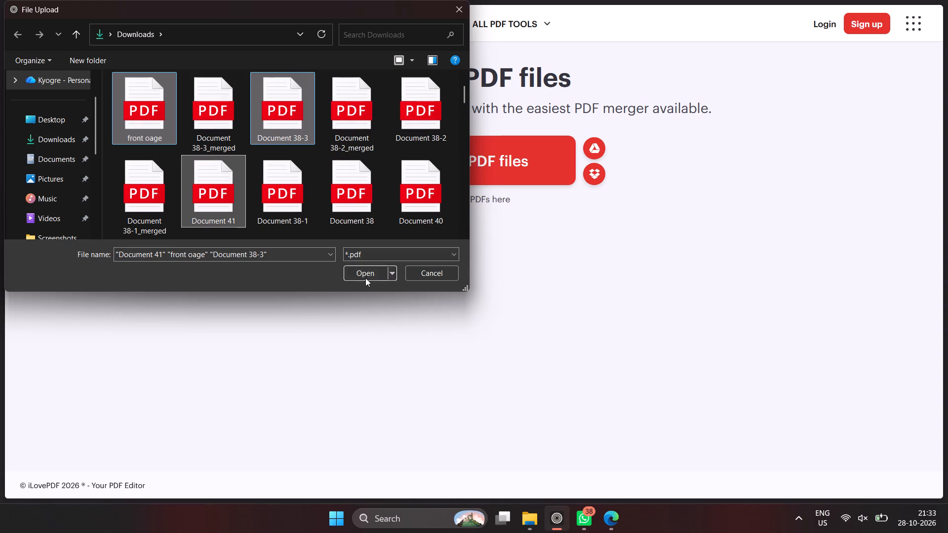
click(365, 276)
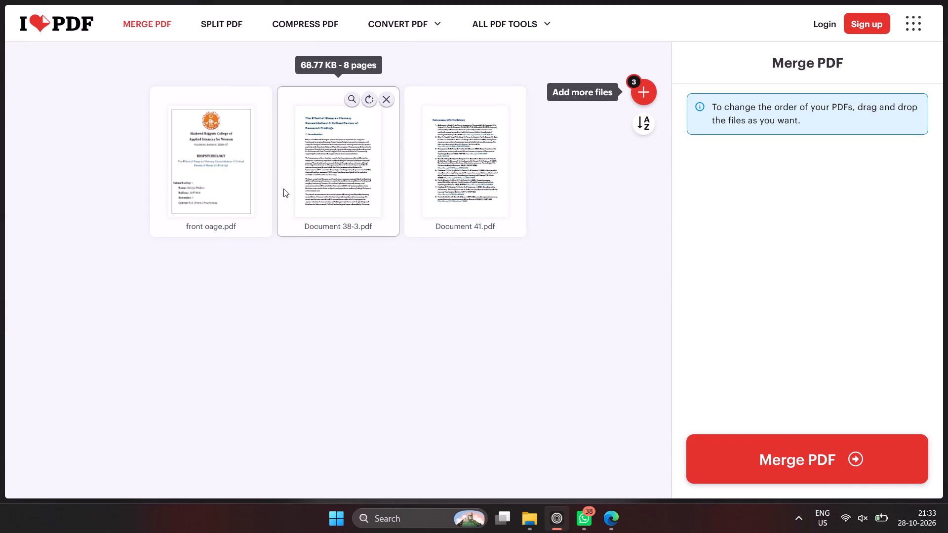
Merge the three PDFs with the cover page first and download the merged file.
click(783, 443)
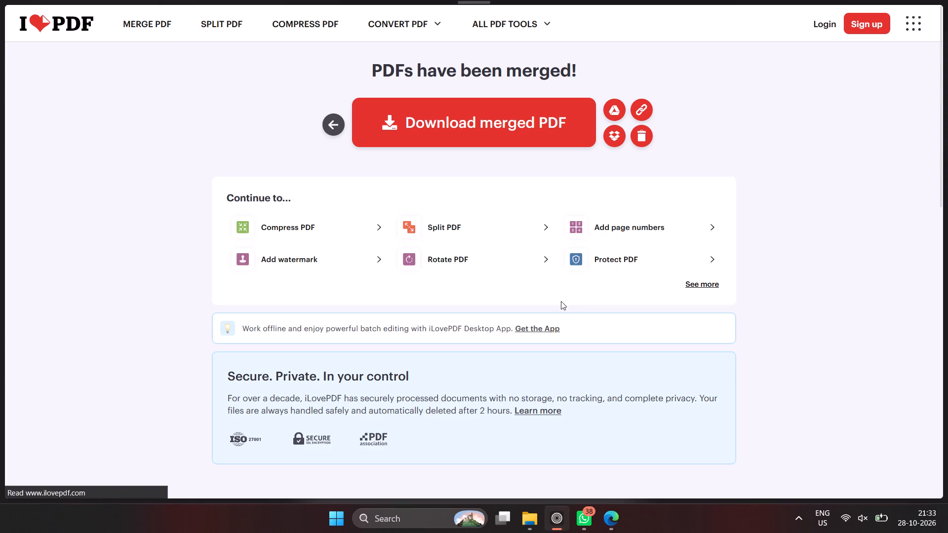
click(504, 133)
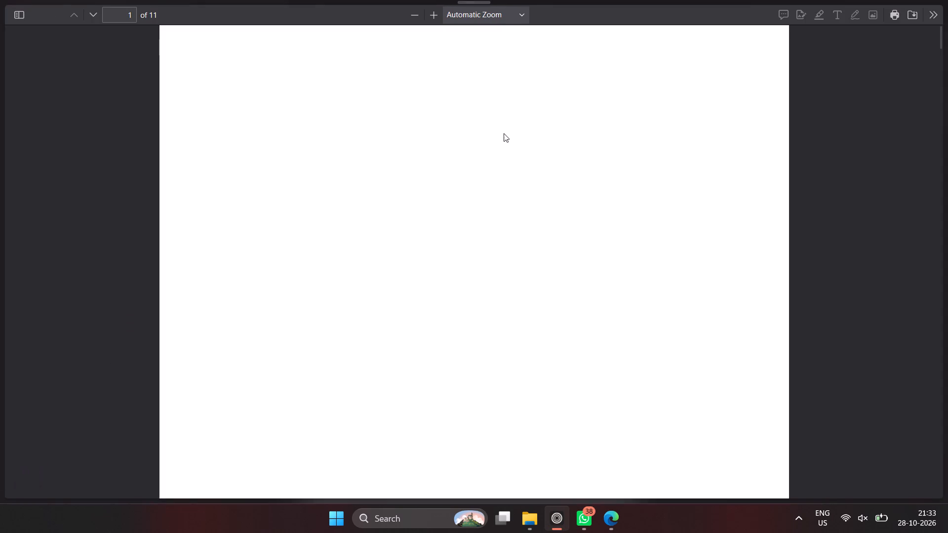
Review the merged PDF at 70% zoom, checking the cover page and skimming the review pages before returning to the first page.
scroll(557, 218, down, 3)
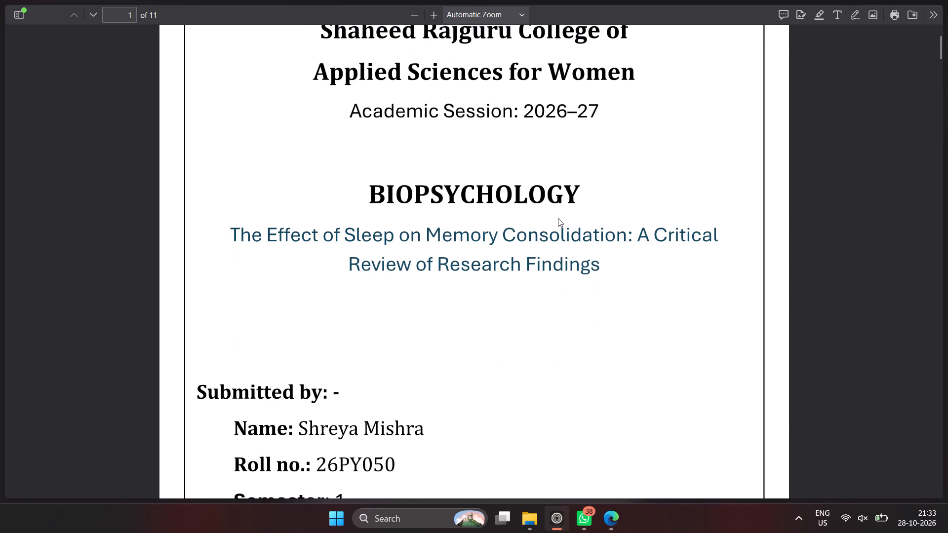
scroll(558, 218, down, 1)
scroll(558, 218, up, 2)
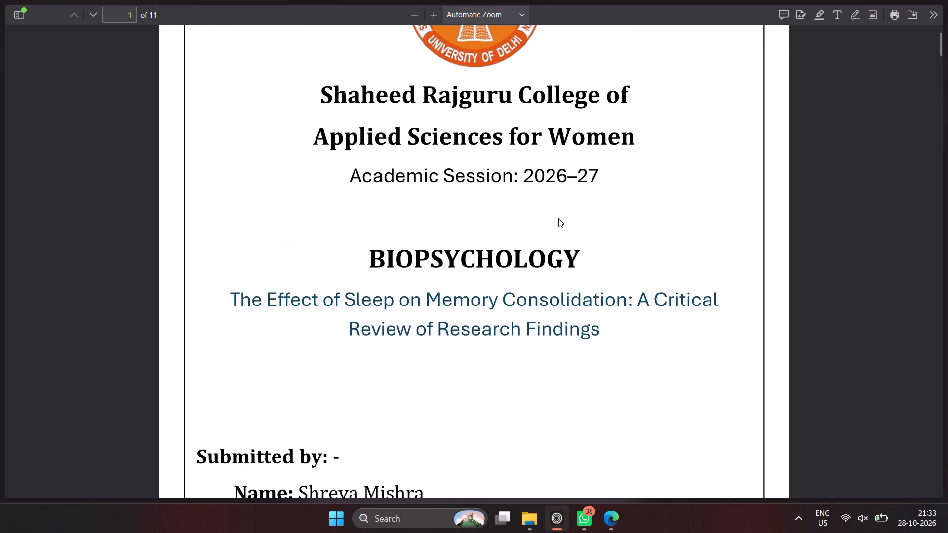
key(ctrl+minus)
key(ctrl+minus)
key(ctrl+minus)
key(ctrl+minus)
key(ctrl+minus)
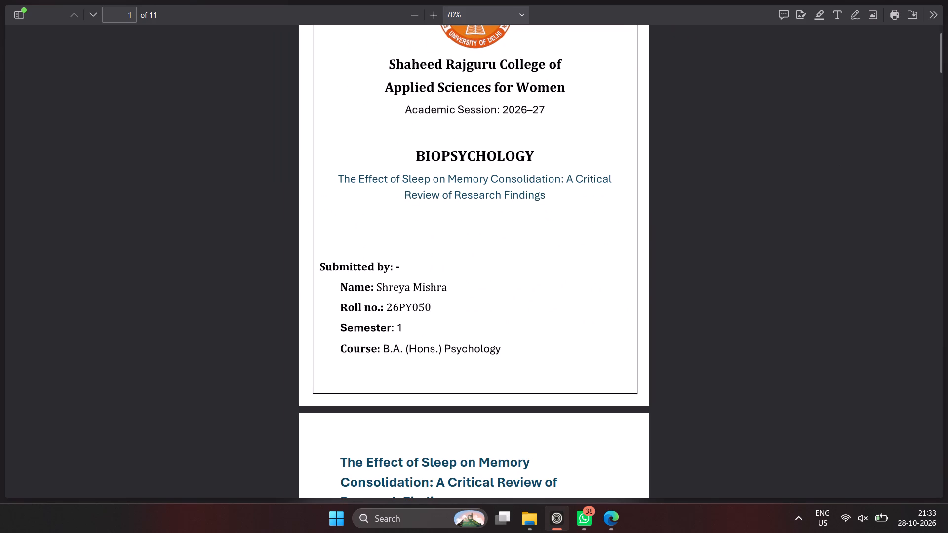
drag(939, 65, 945, 112)
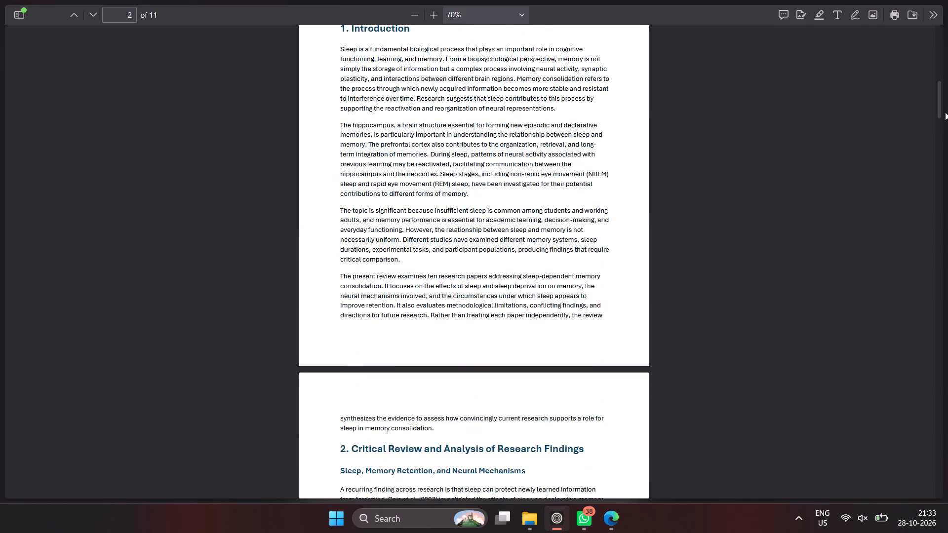
drag(945, 112, 947, 113)
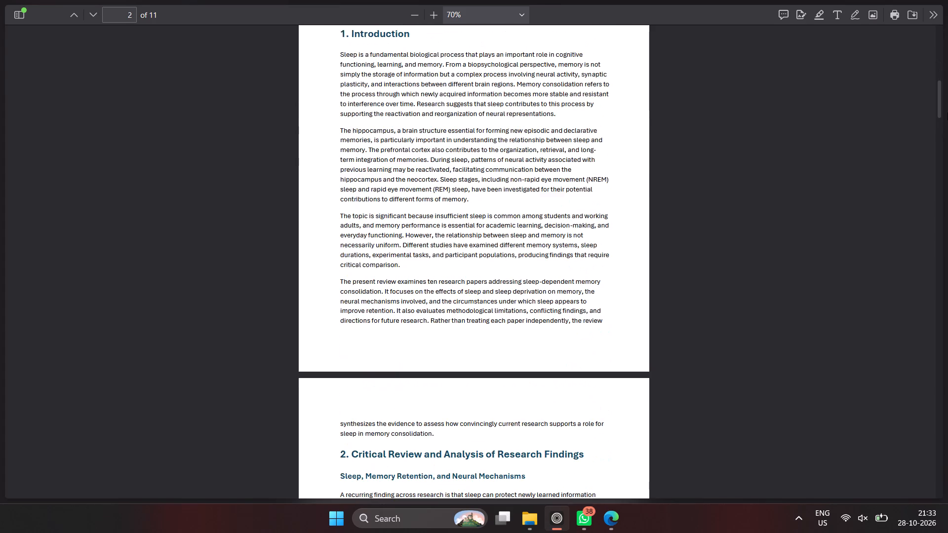
drag(947, 113, 947, 214)
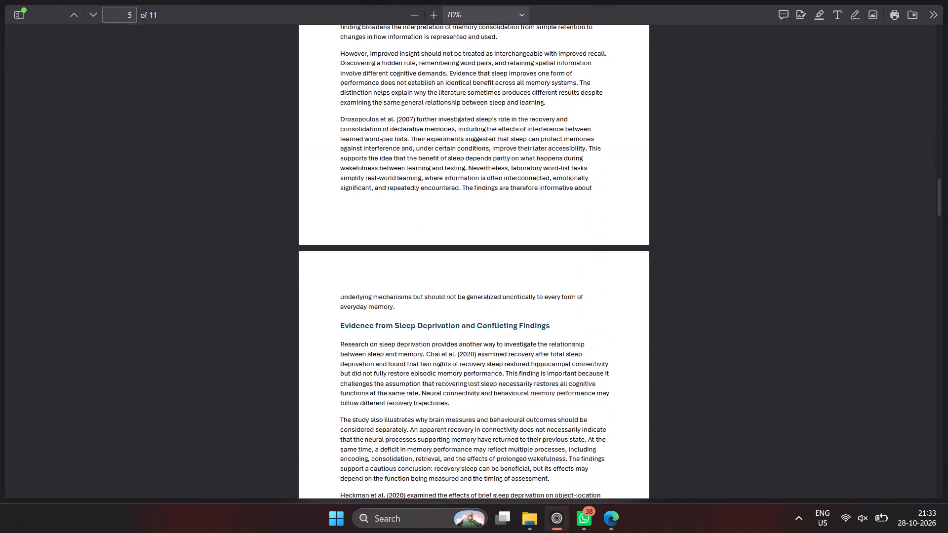
drag(947, 214, 947, 402)
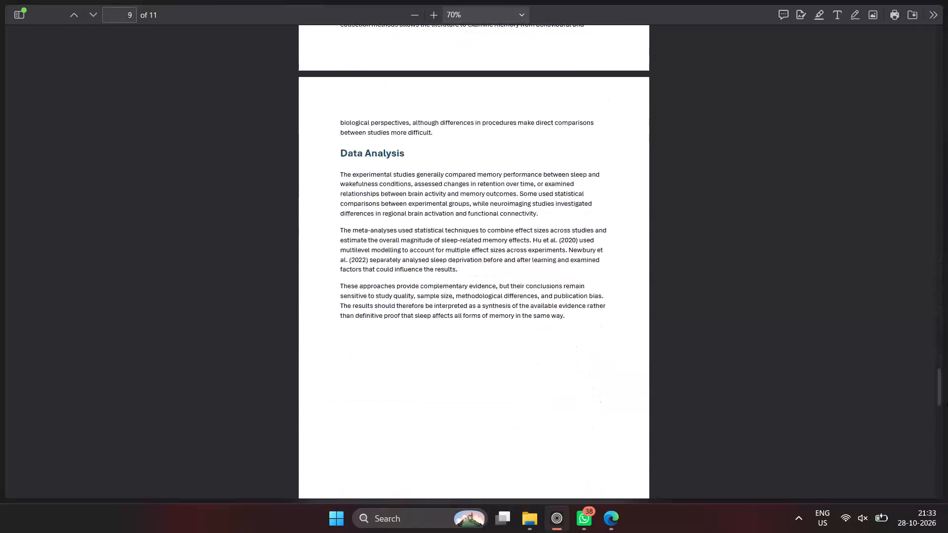
drag(947, 402, 947, 167)
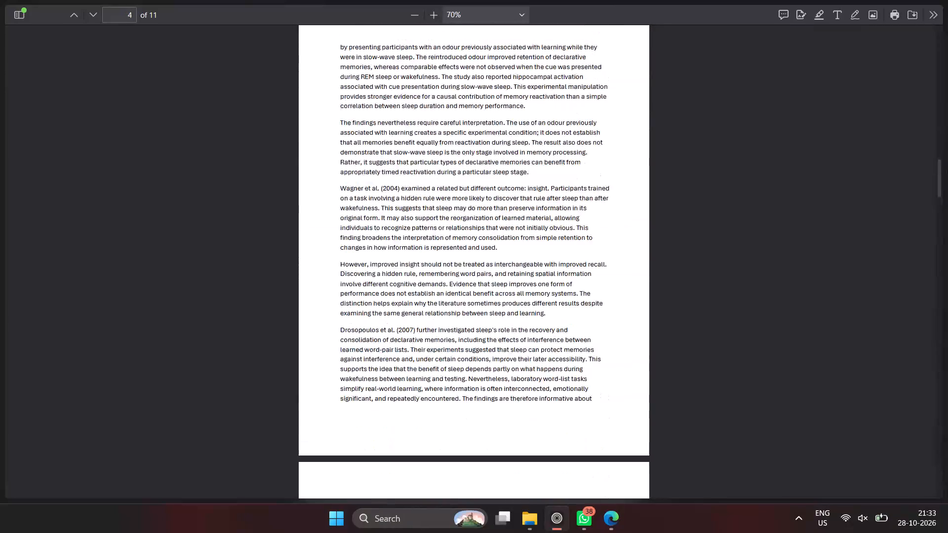
drag(947, 167, 942, 32)
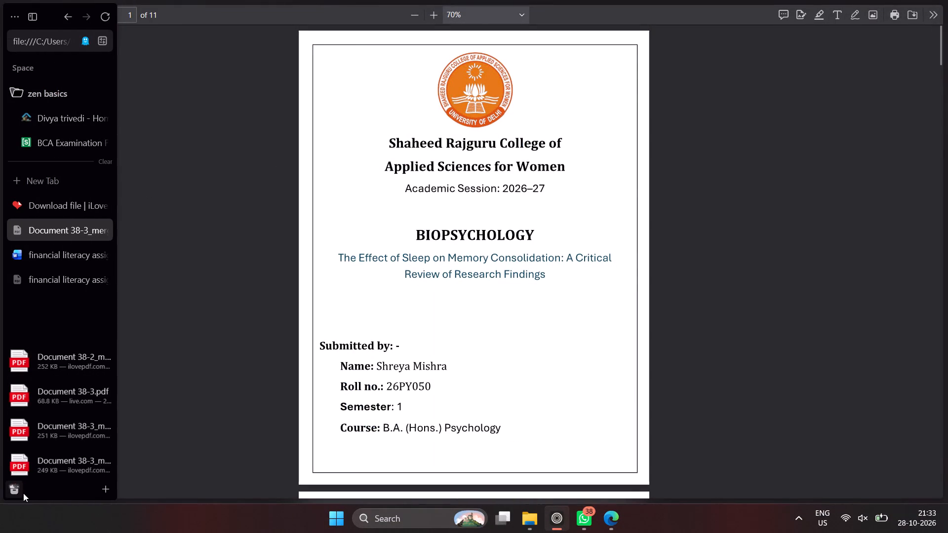
Pick the newest merged PDF from the recent downloads for sharing in WhatsApp.
click(40, 467)
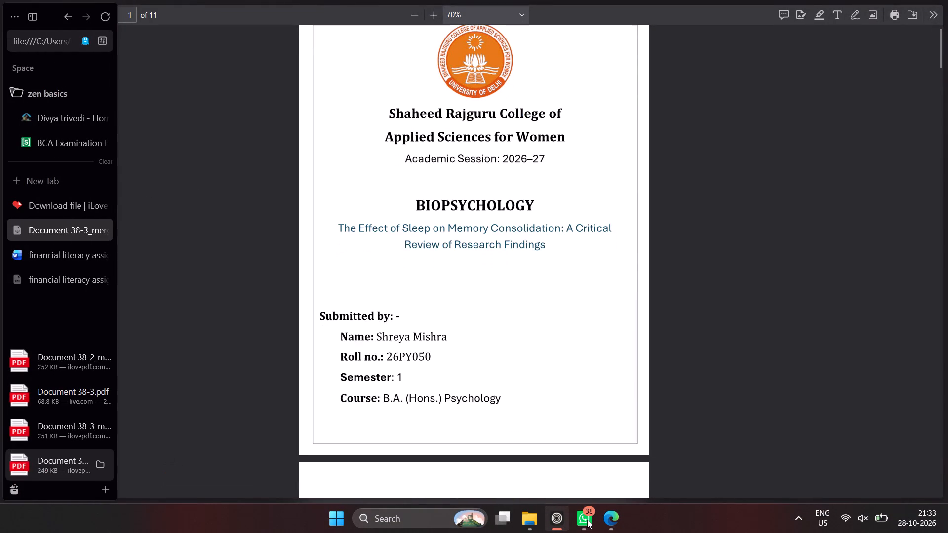
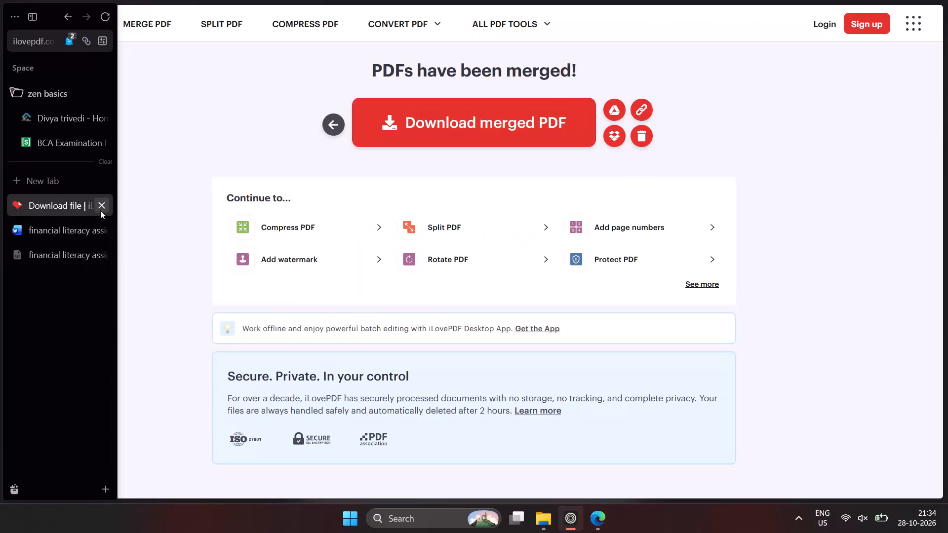
Close the iLovePDF download tab and the two financial literacy assignment tabs in the Zen browser.
click(102, 206)
click(62, 208)
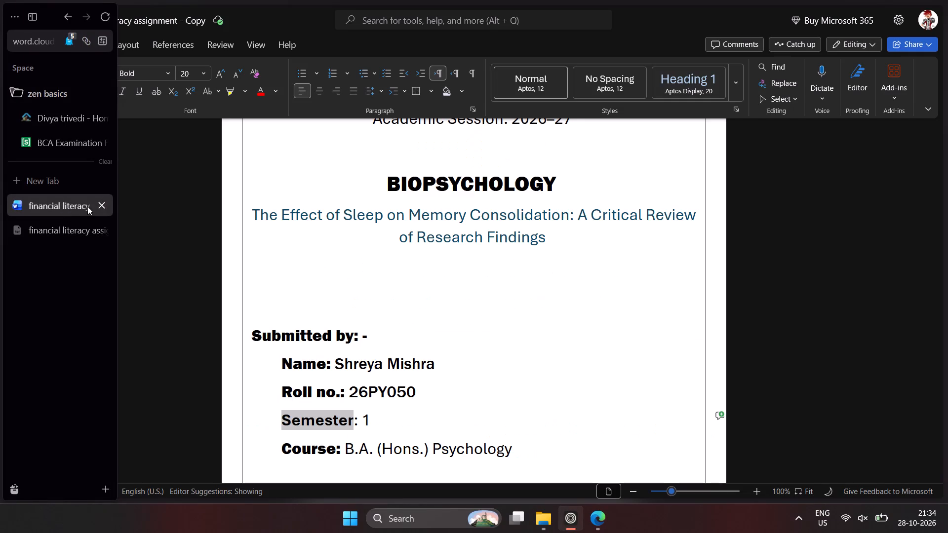
click(98, 206)
click(98, 207)
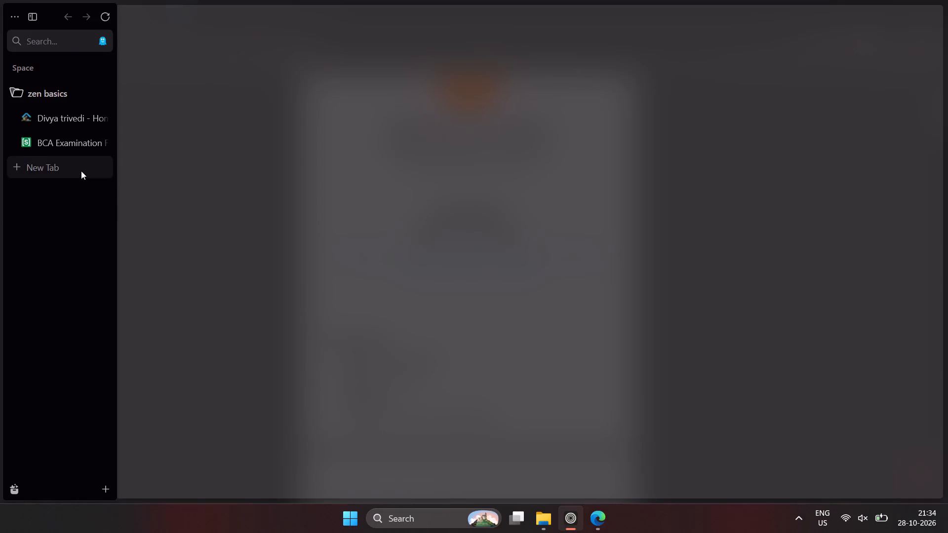
Open YouTube in a new tab and look through the notifications and the home feed.
click(81, 171)
click(301, 200)
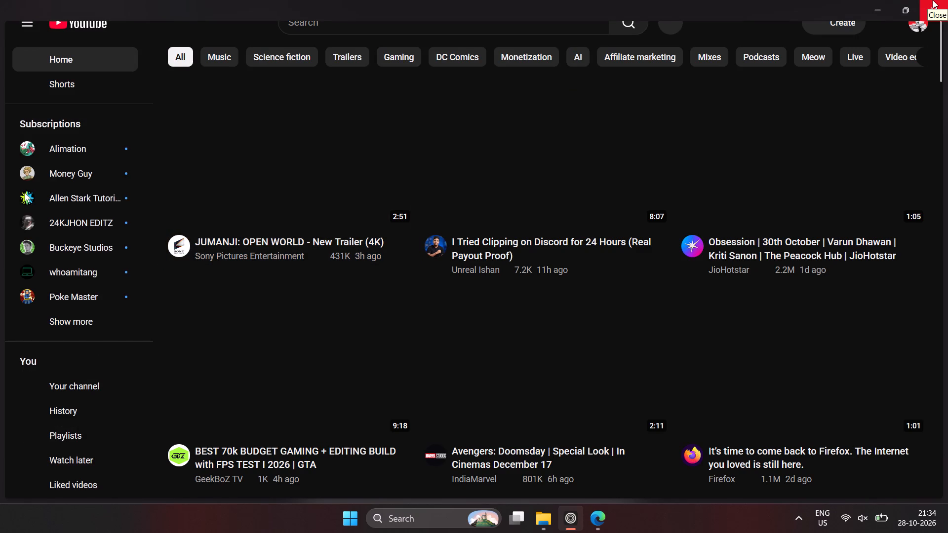
click(881, 27)
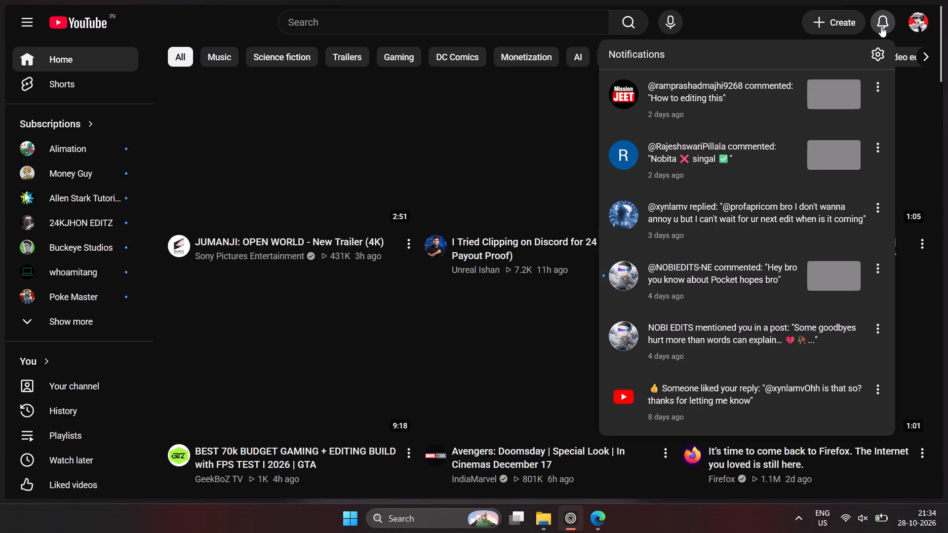
click(881, 26)
scroll(876, 178, down, 4)
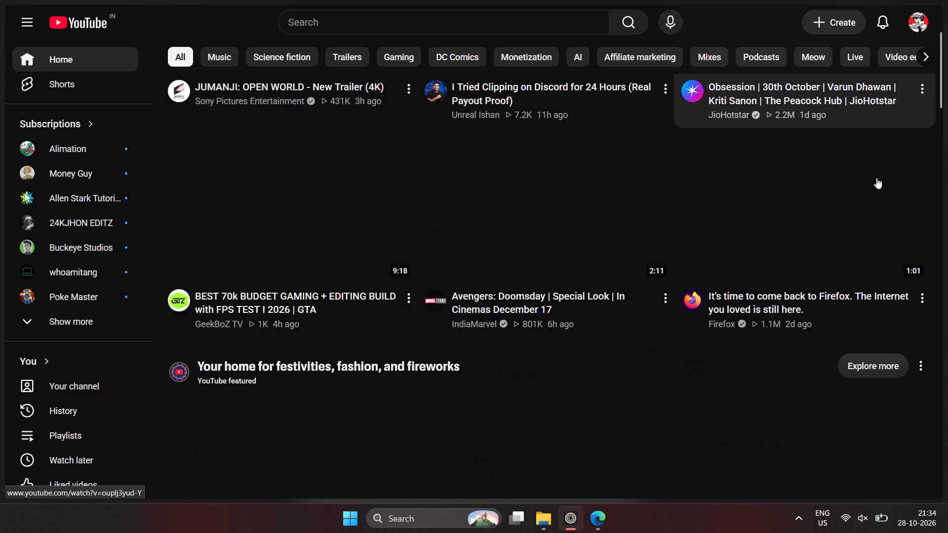
Skim further down the YouTube home feed and bring up the list of accounts available for switching.
scroll(876, 178, down, 2)
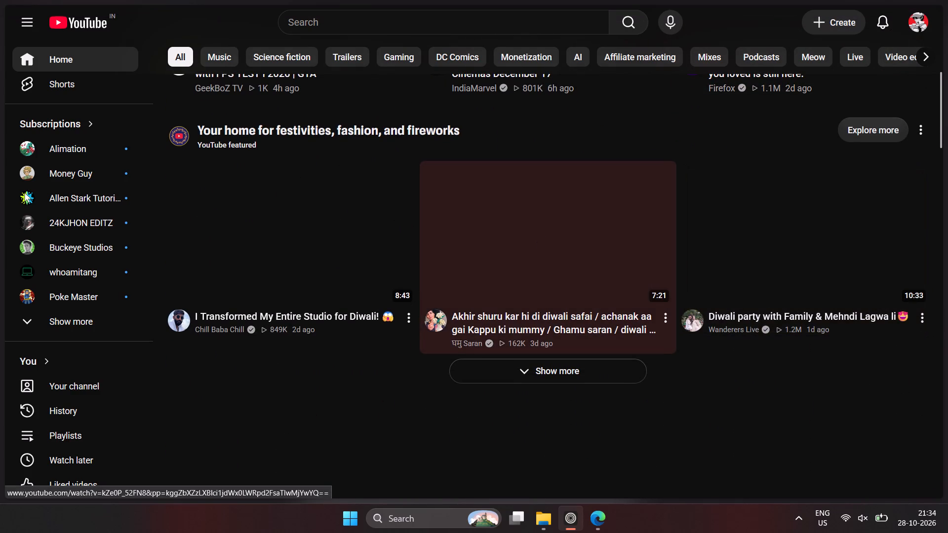
click(926, 28)
click(888, 149)
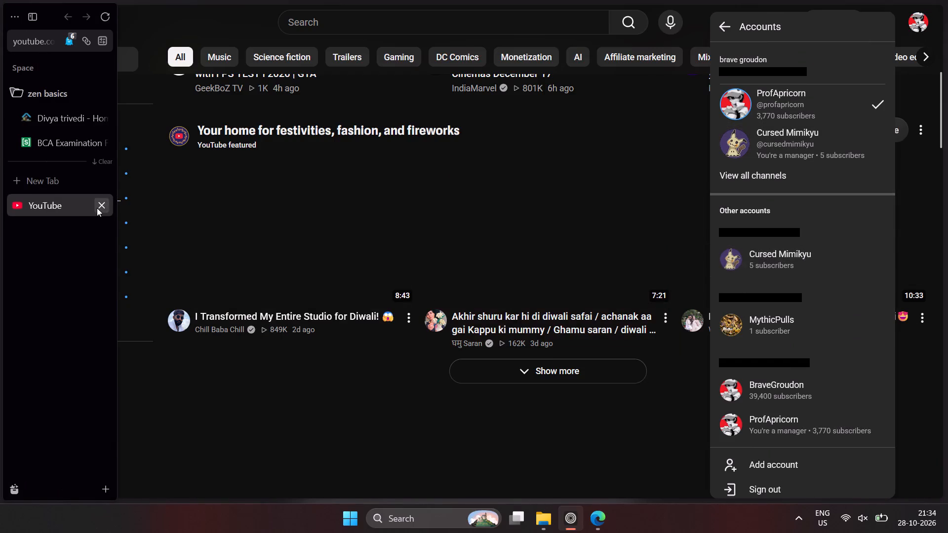
Close the YouTube tab and start a new tab in the Zen browser.
click(97, 208)
click(89, 173)
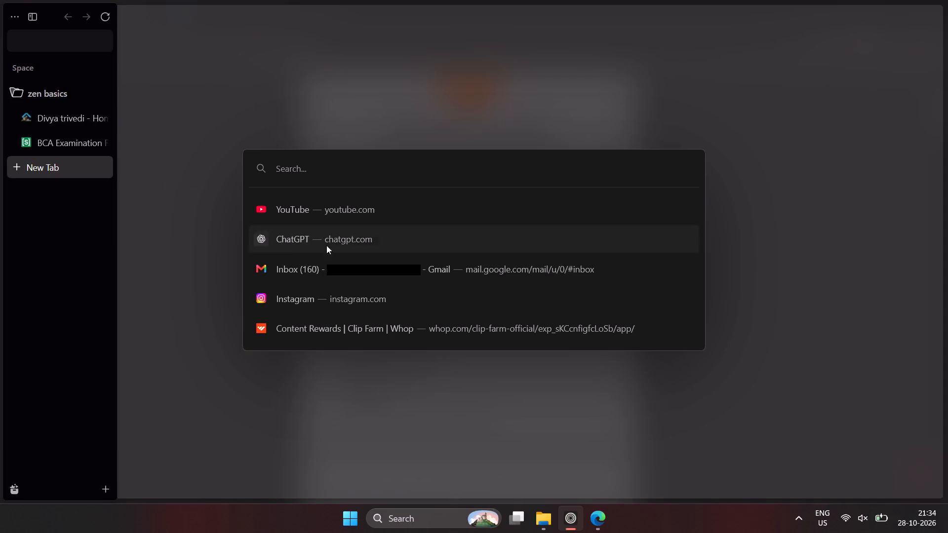
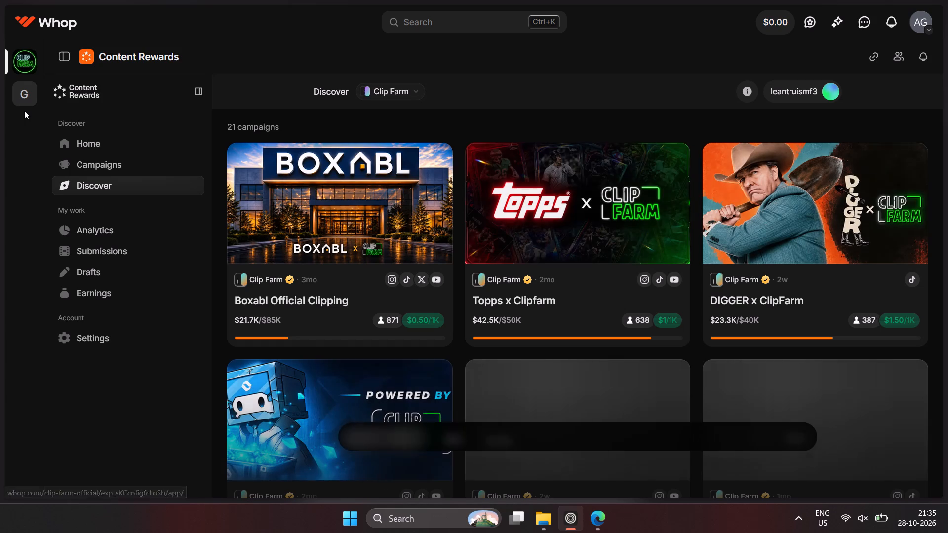
Look through the pending clip submissions and the views analytics in Content Rewards on Whop.
click(124, 248)
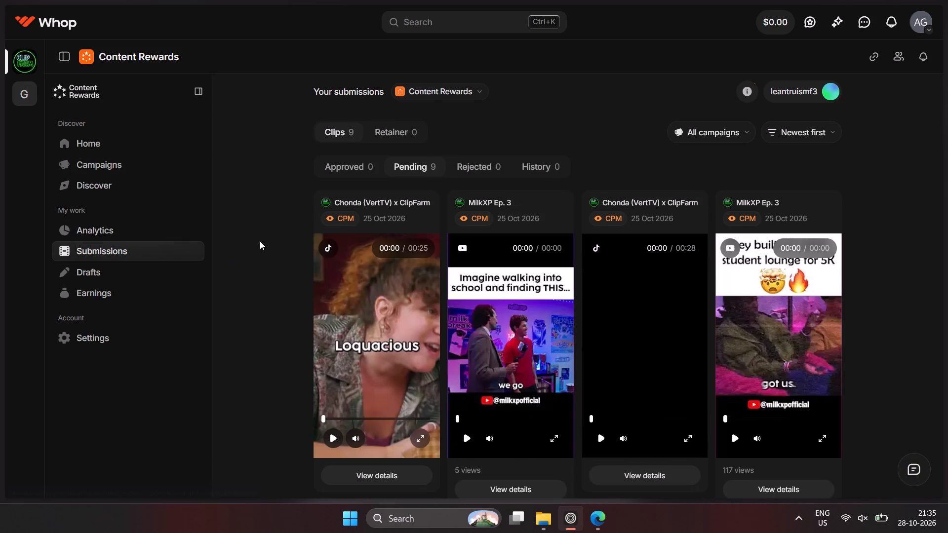
scroll(264, 212, down, 1)
scroll(264, 212, up, 1)
scroll(264, 212, down, 1)
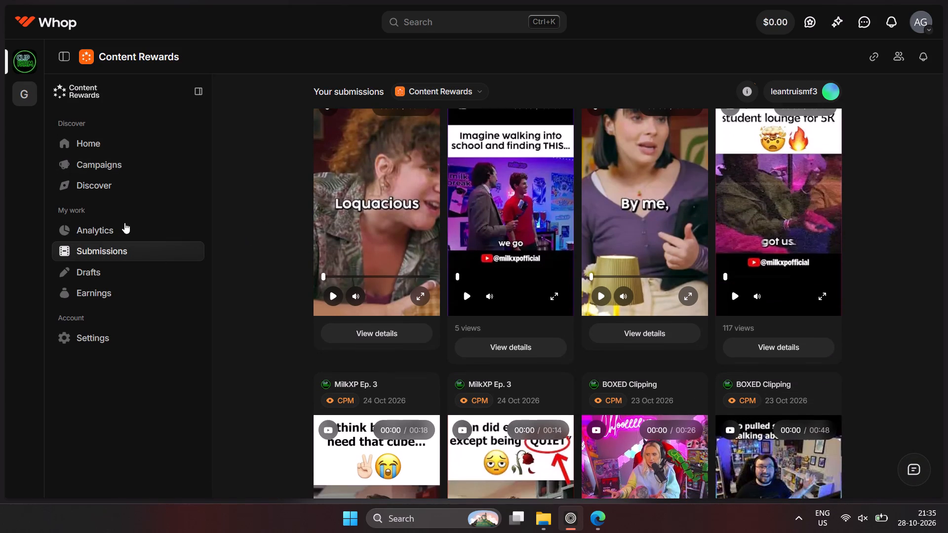
click(114, 228)
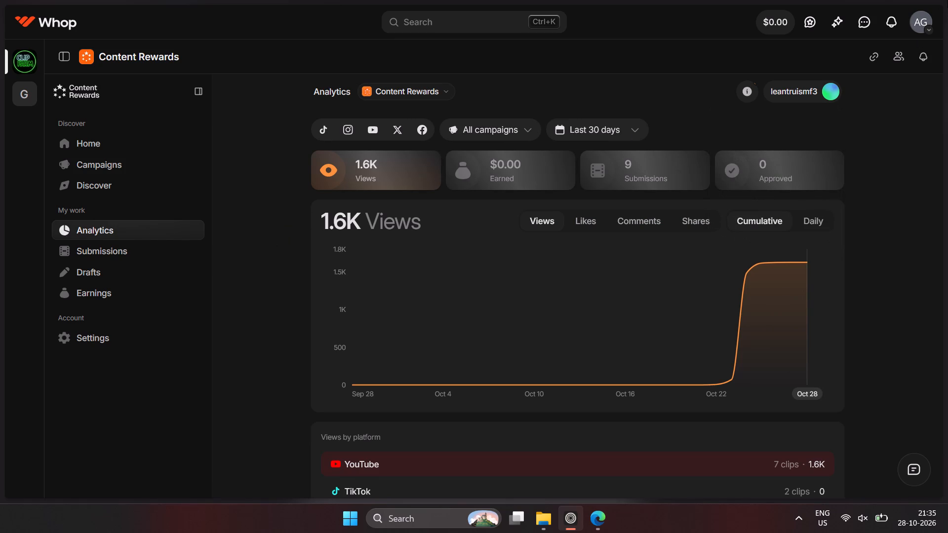
scroll(867, 202, down, 3)
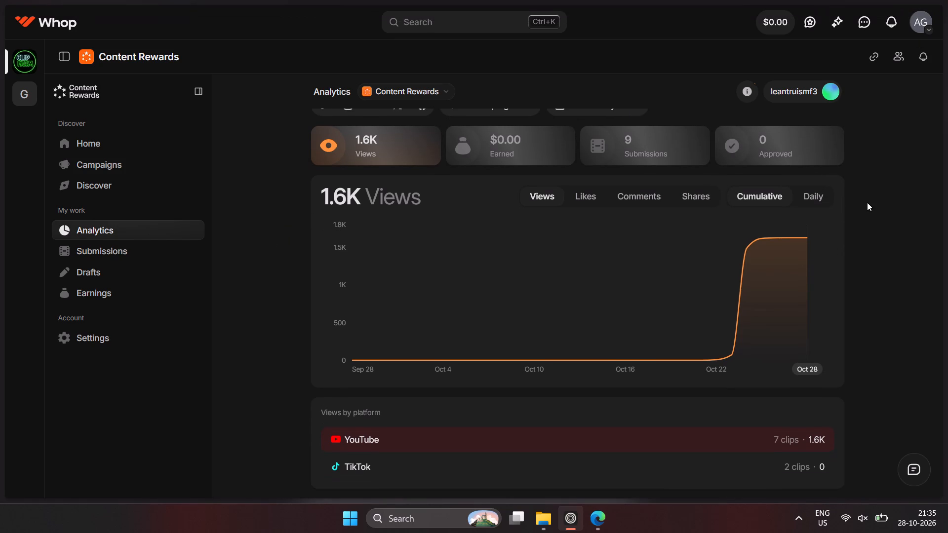
Switch to Microsoft Edge and close its window with the Document 38-3_merged PDF.
click(592, 511)
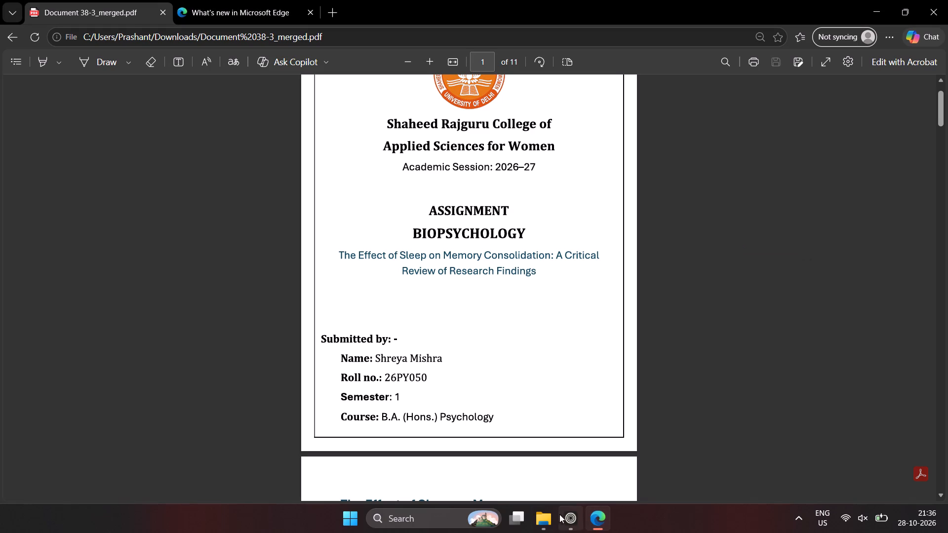
click(947, 0)
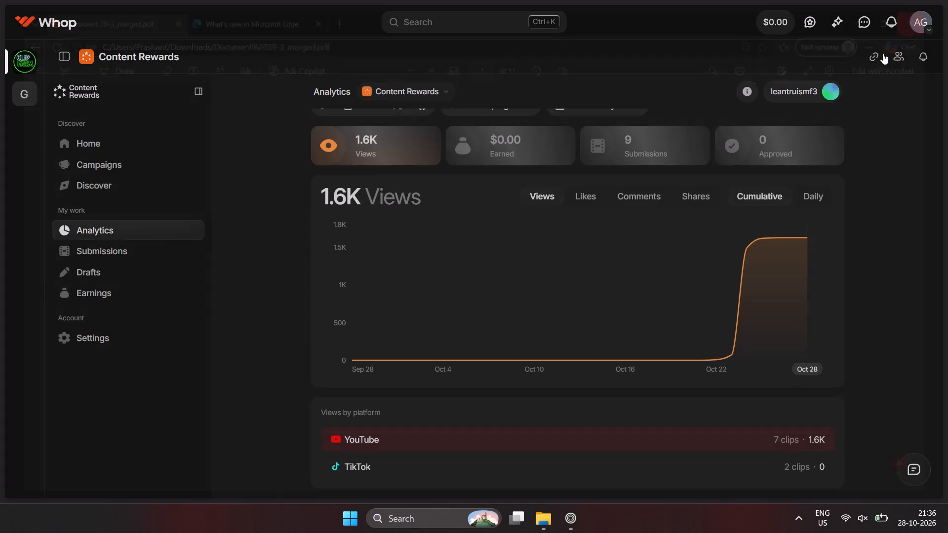
Switch to the Downloads folder in File Explorer and show the hidden system tray icons.
click(579, 519)
click(564, 516)
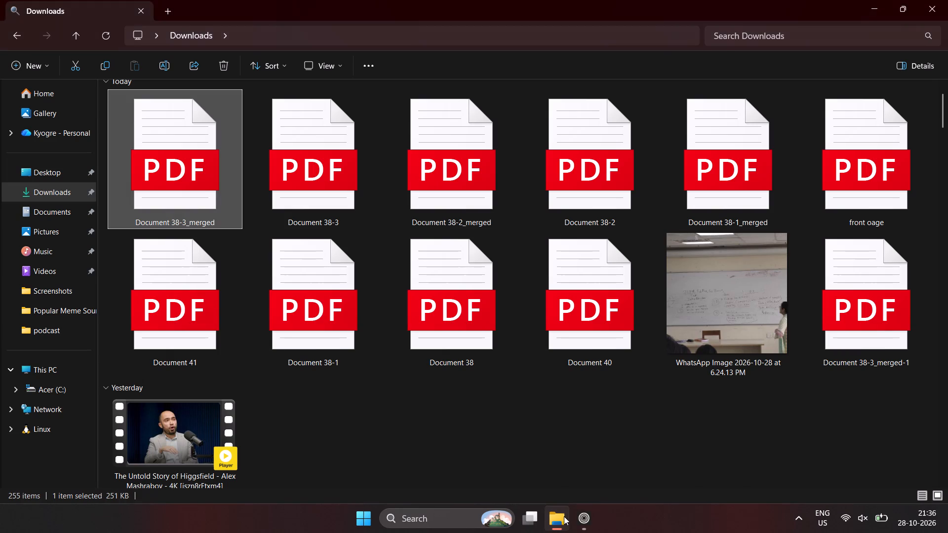
click(791, 520)
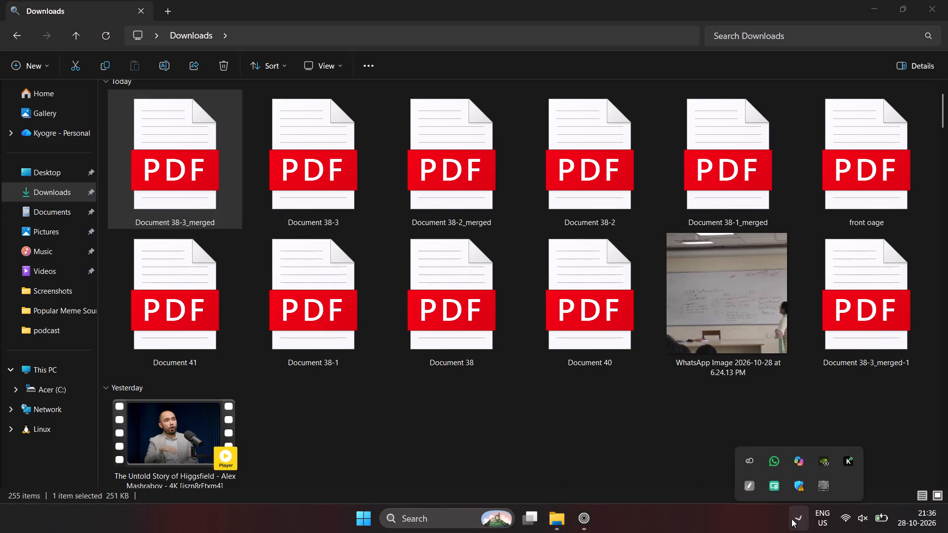